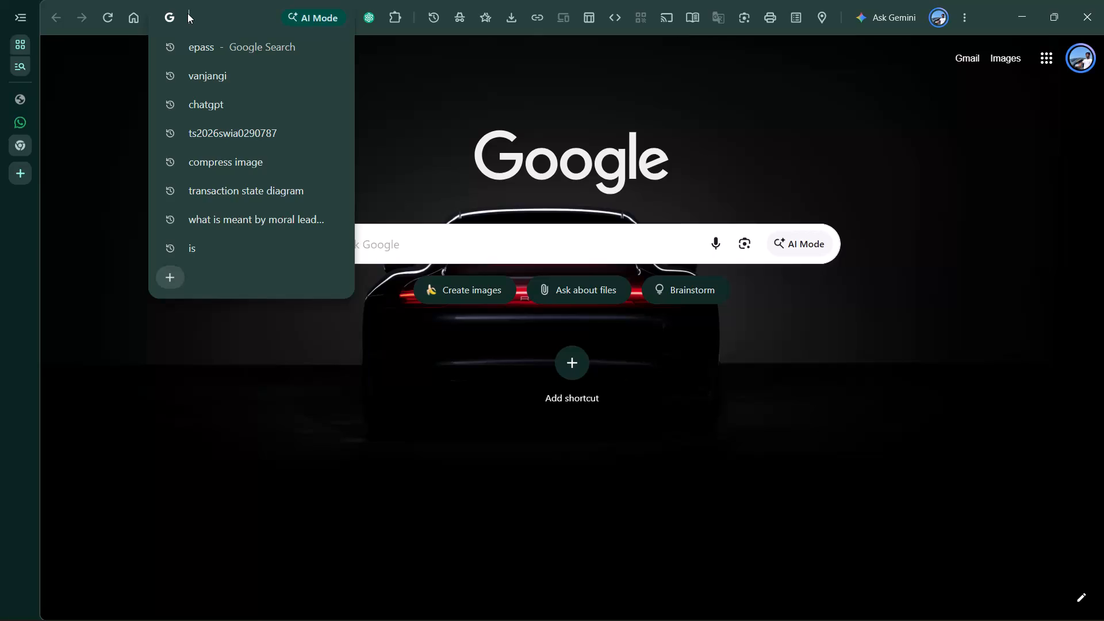
Search Google for "pdf to word".
type("pd")
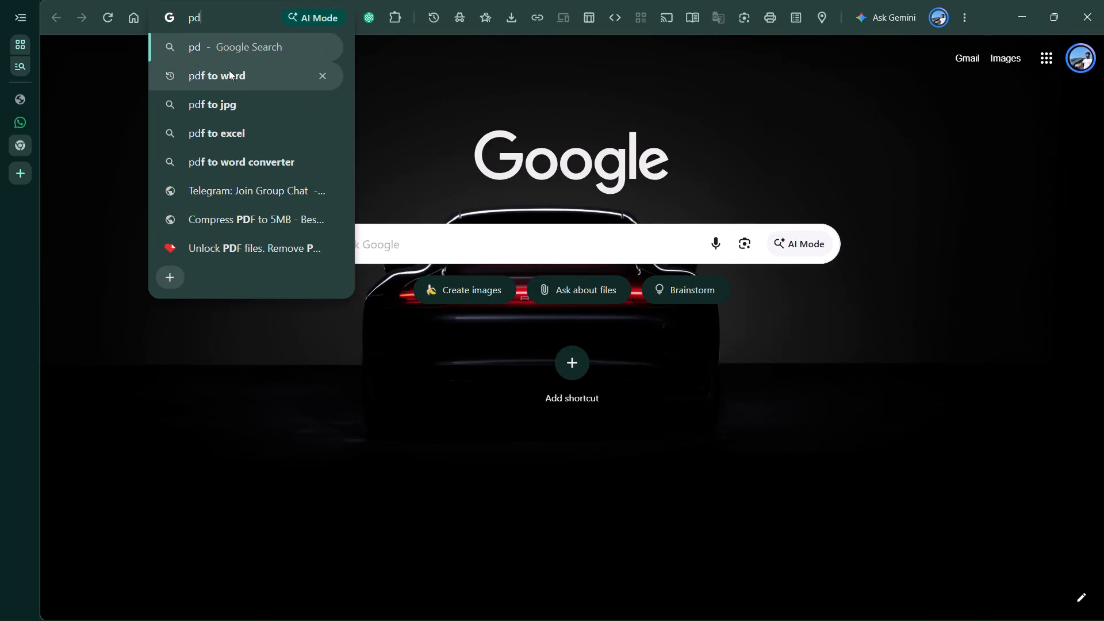
left_click(240, 86)
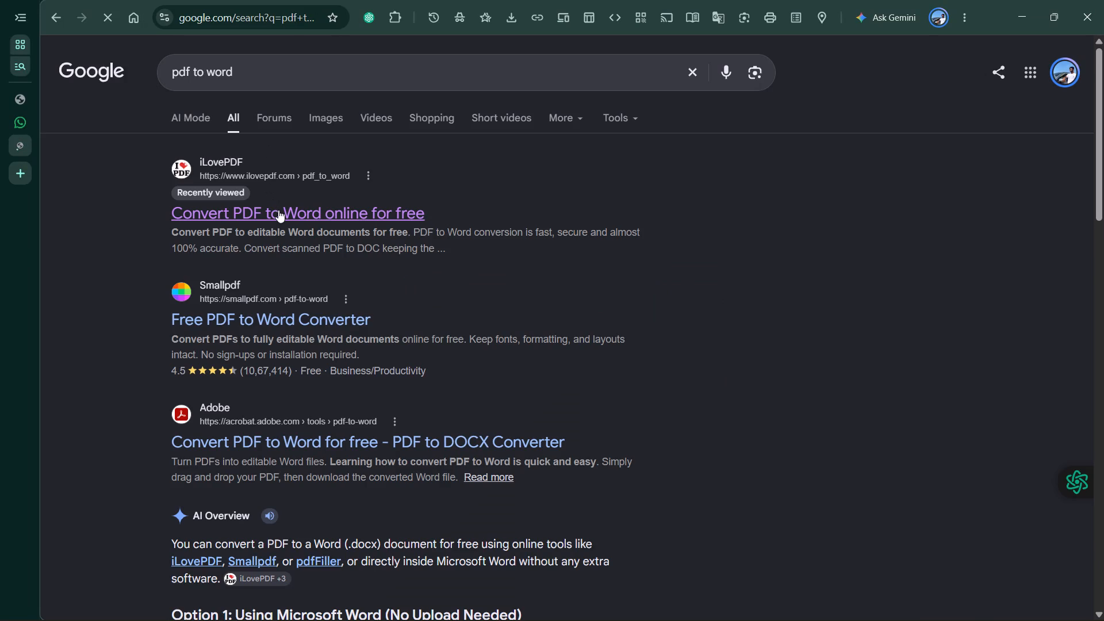
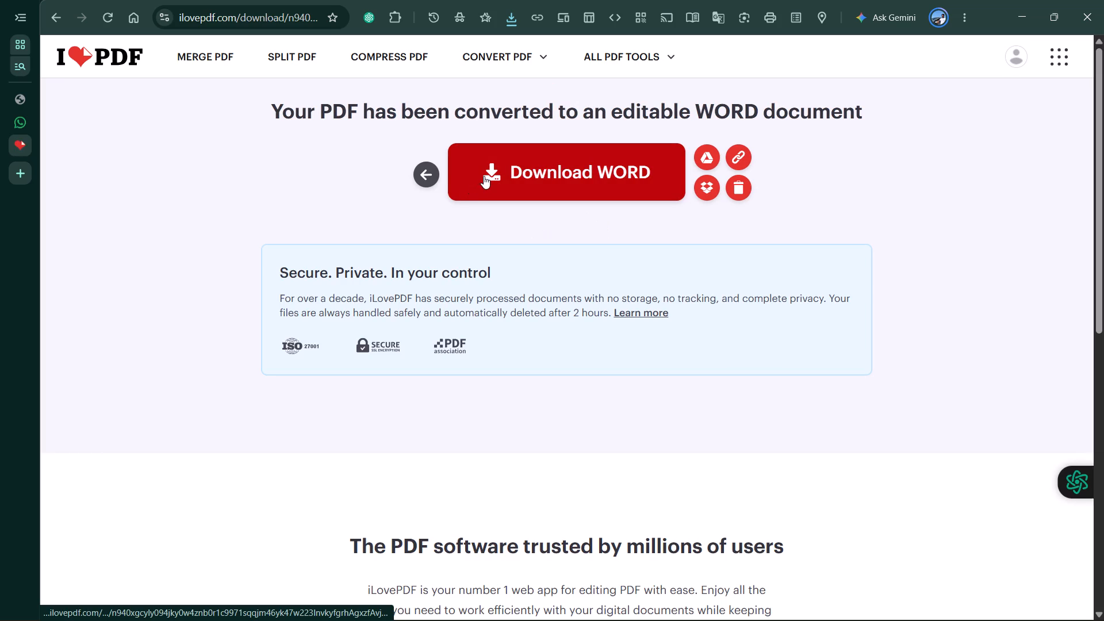
Download the converted Word document and open PPS_BATCH_20.docx in Microsoft Word.
left_click(484, 176)
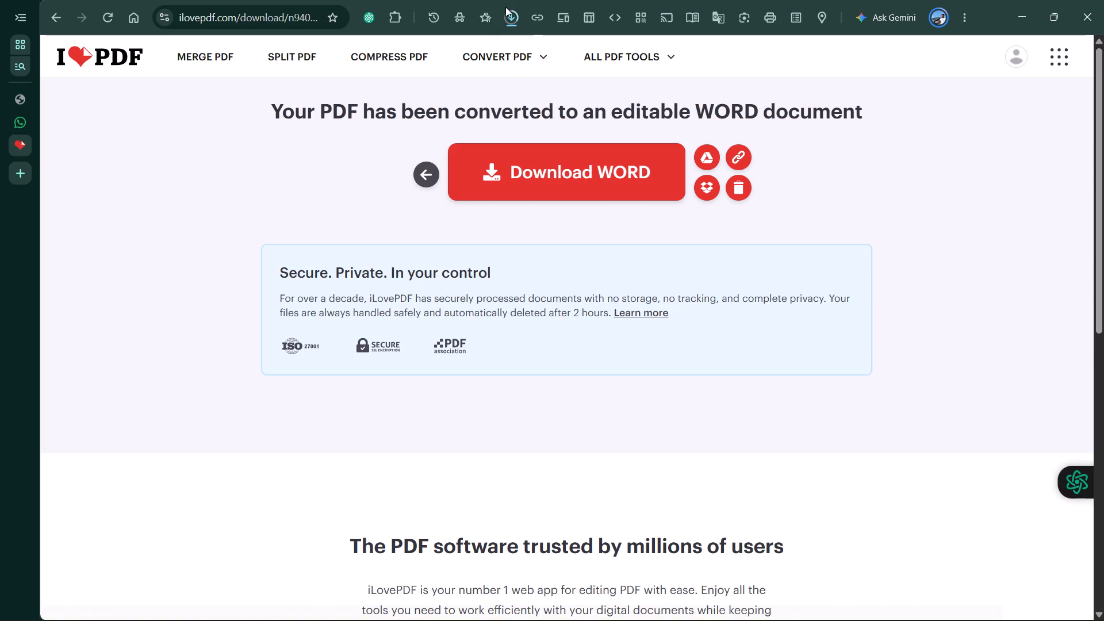
left_click(509, 13)
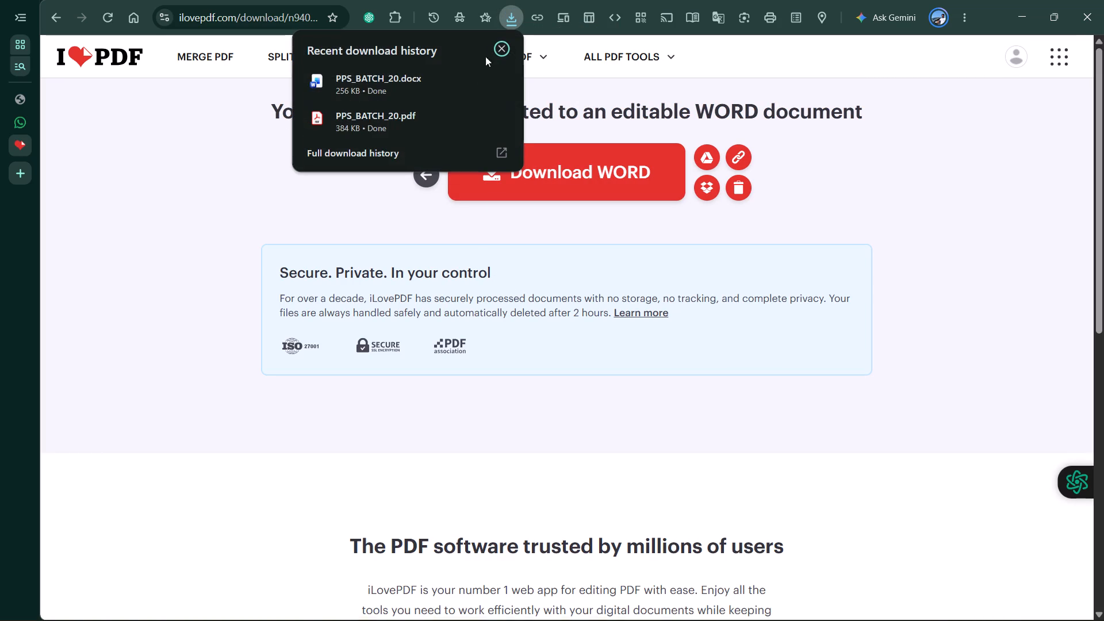
double_click(437, 84)
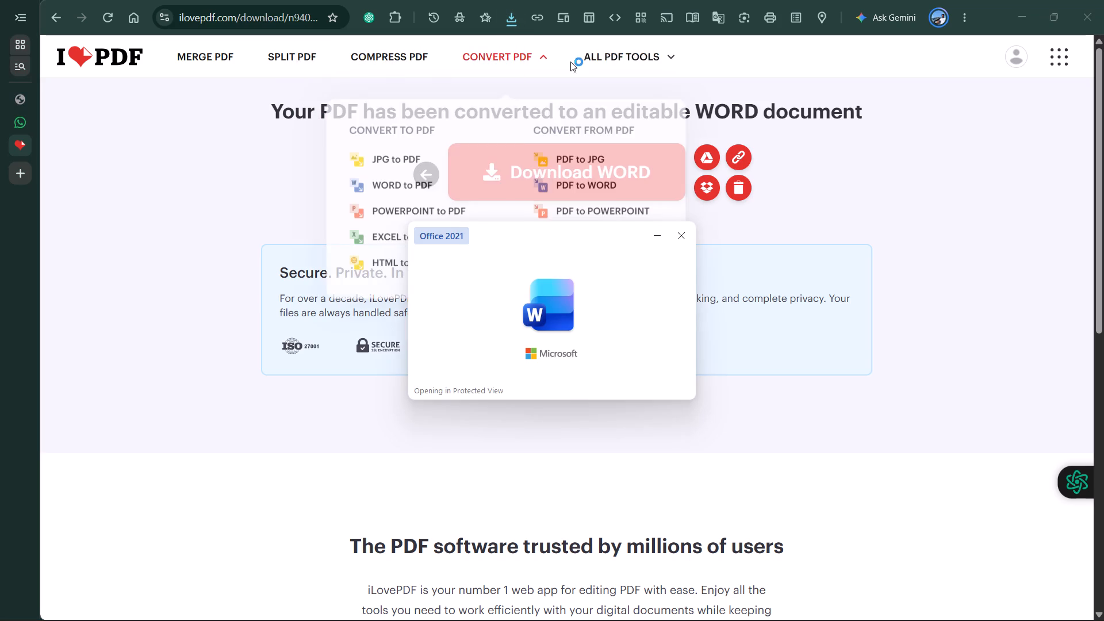
Bring the PPS_BATCH_20 document up in a maximised Word window and enable editing to leave Protected View.
left_click(1022, 17)
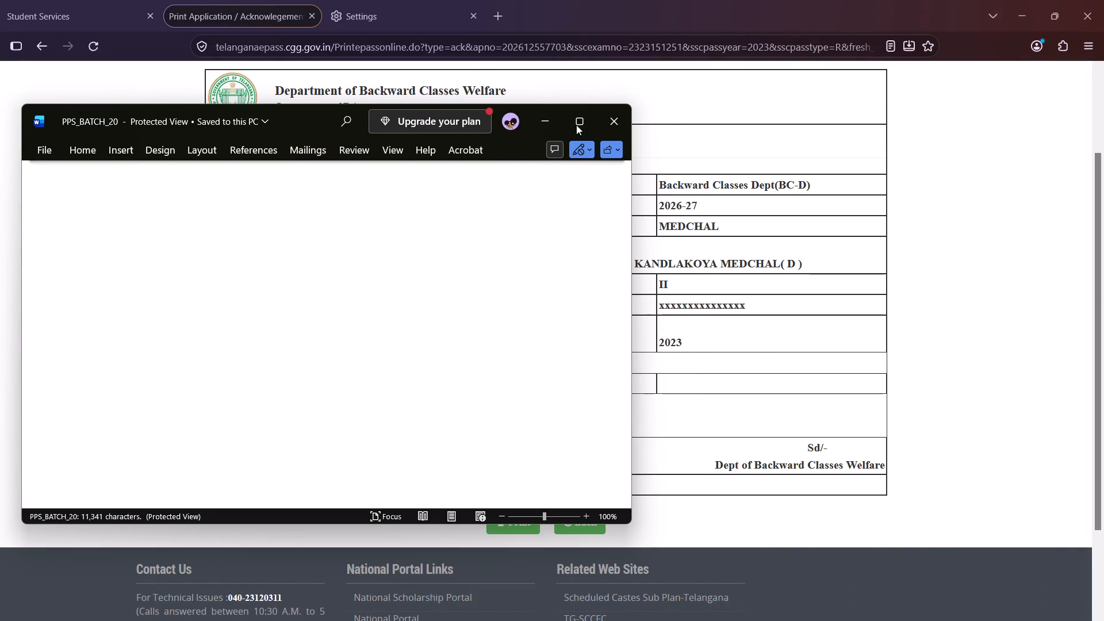
left_click(568, 122)
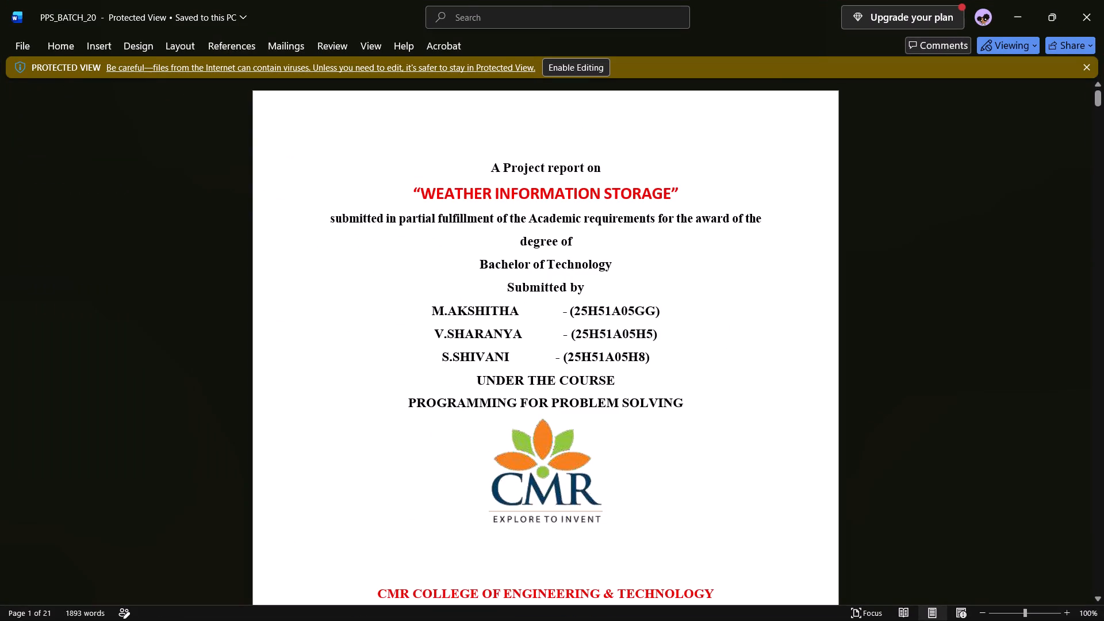
left_click(563, 74)
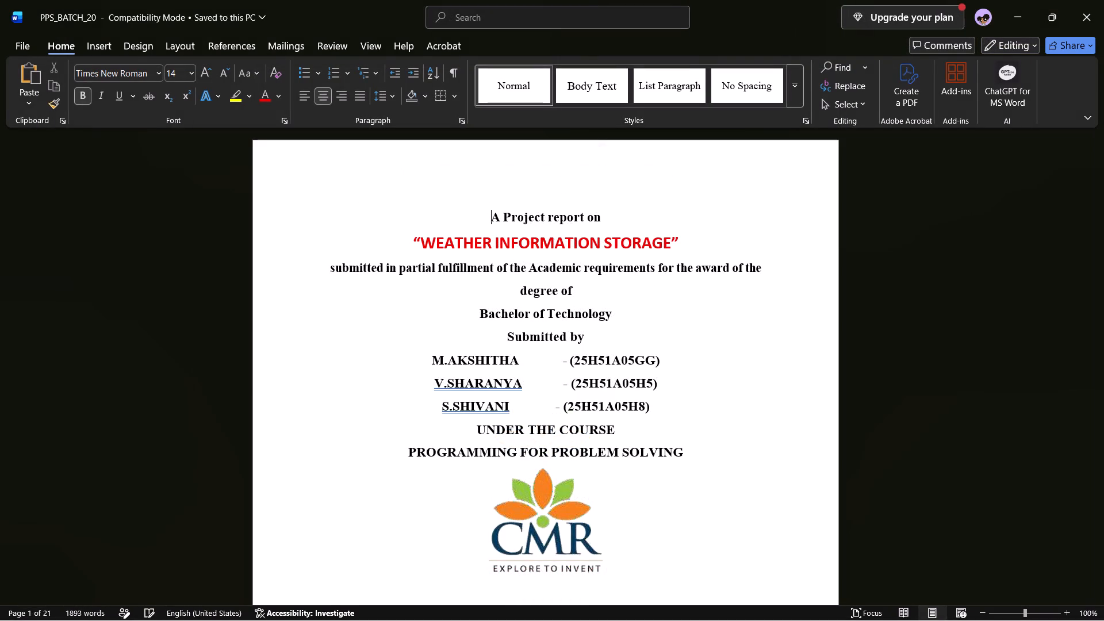
Select the red report title "WEATHER INFORMATION STORAGE" on the cover page.
scroll(459, 240, "down", 1)
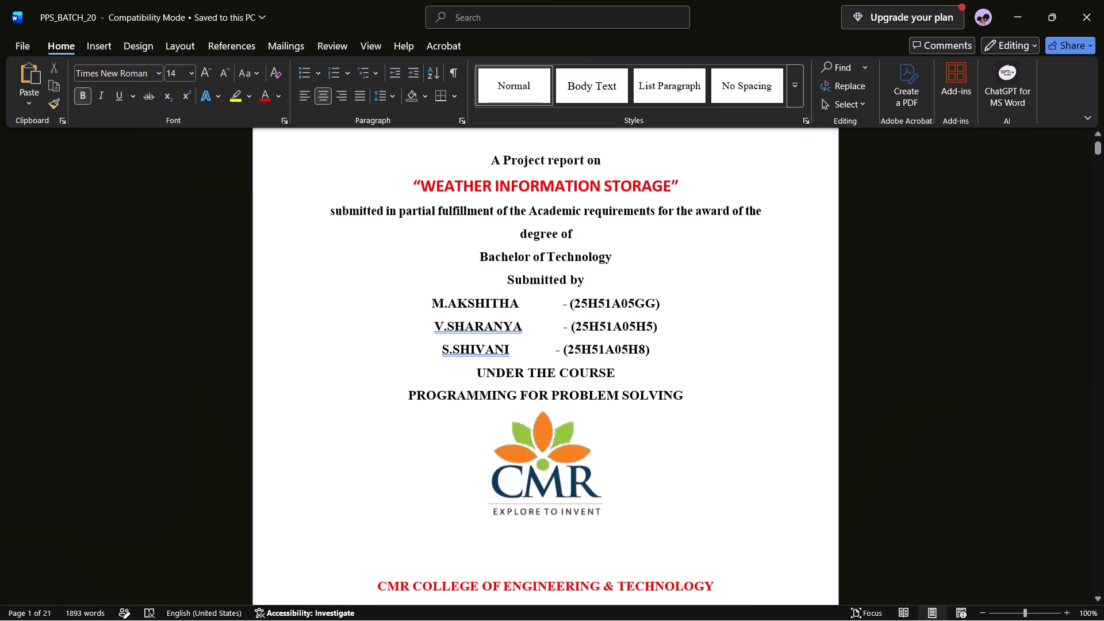
triple_click(480, 187)
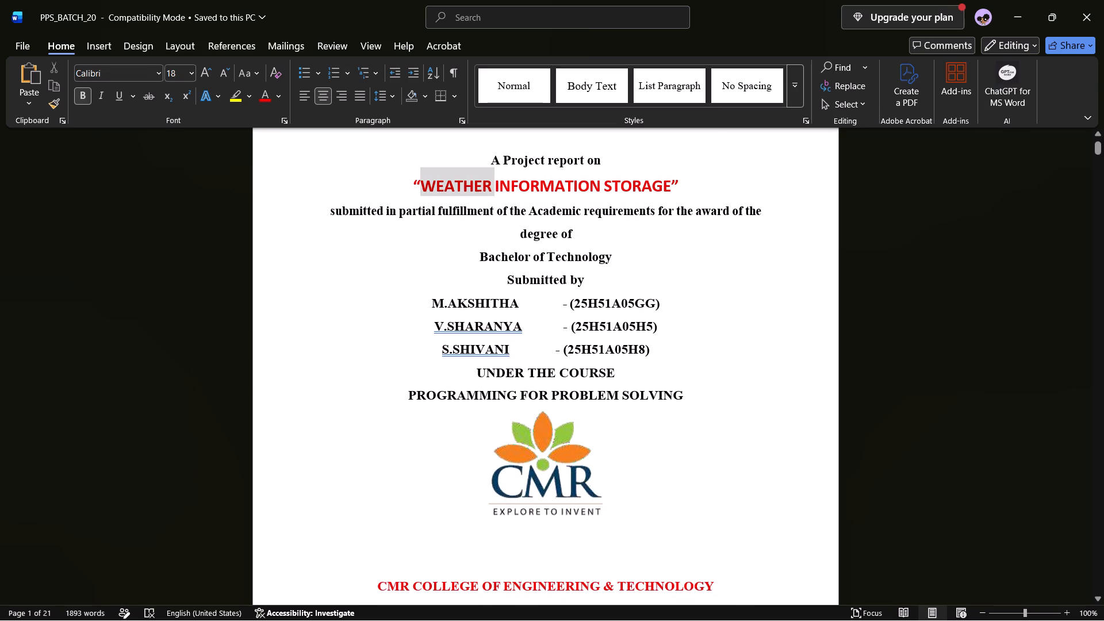
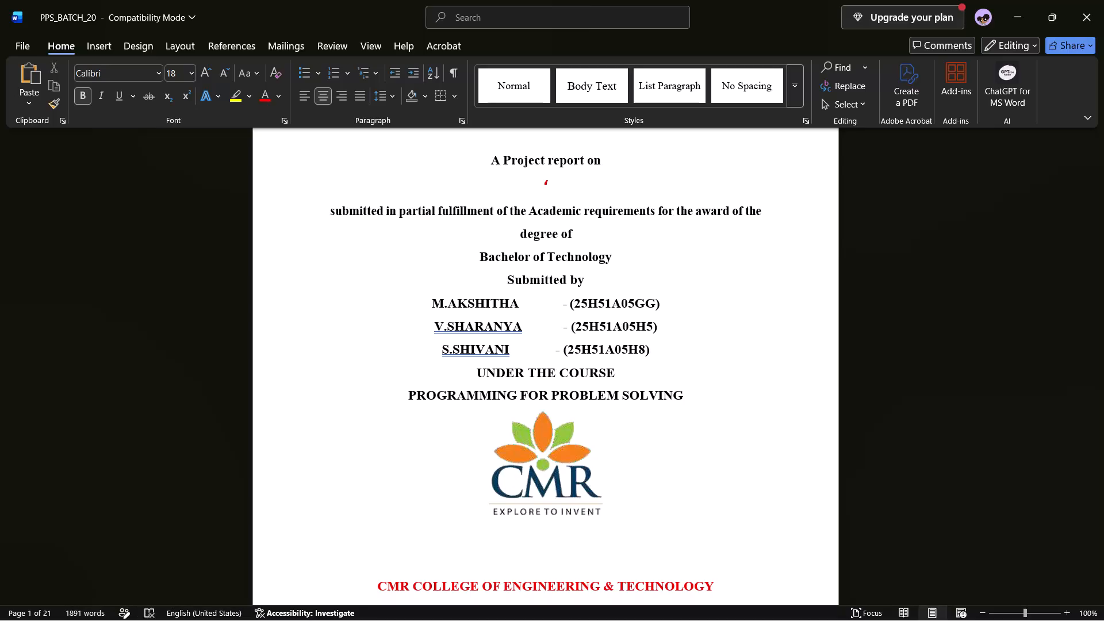
Start the new red title under "A Project report on" with an opening double quotation mark and the word STOP.
key("BackSpace")
key("shift+quotedbl")
type("STOP")
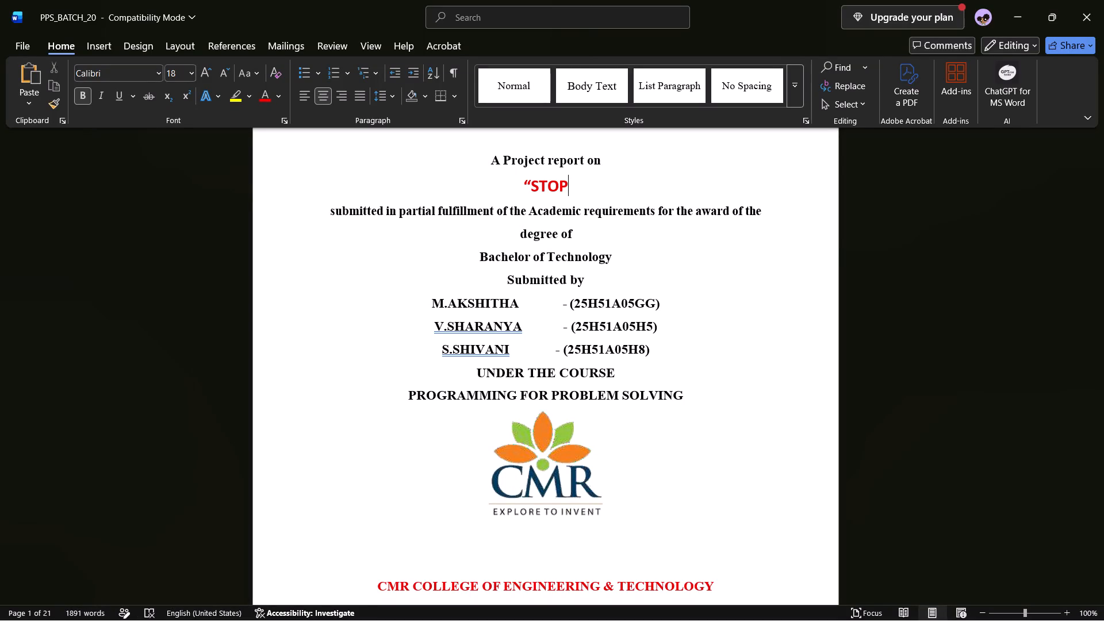
key("space")
key("equal")
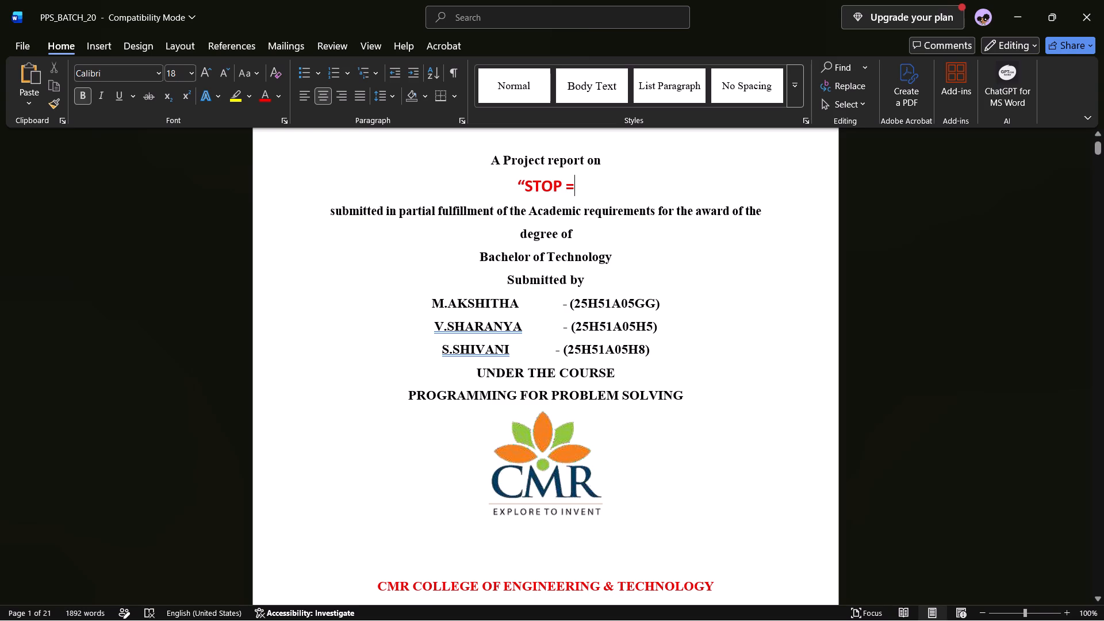
Change the font of the word STOP in the cover-page title to Times New Roman.
double_click(481, 298)
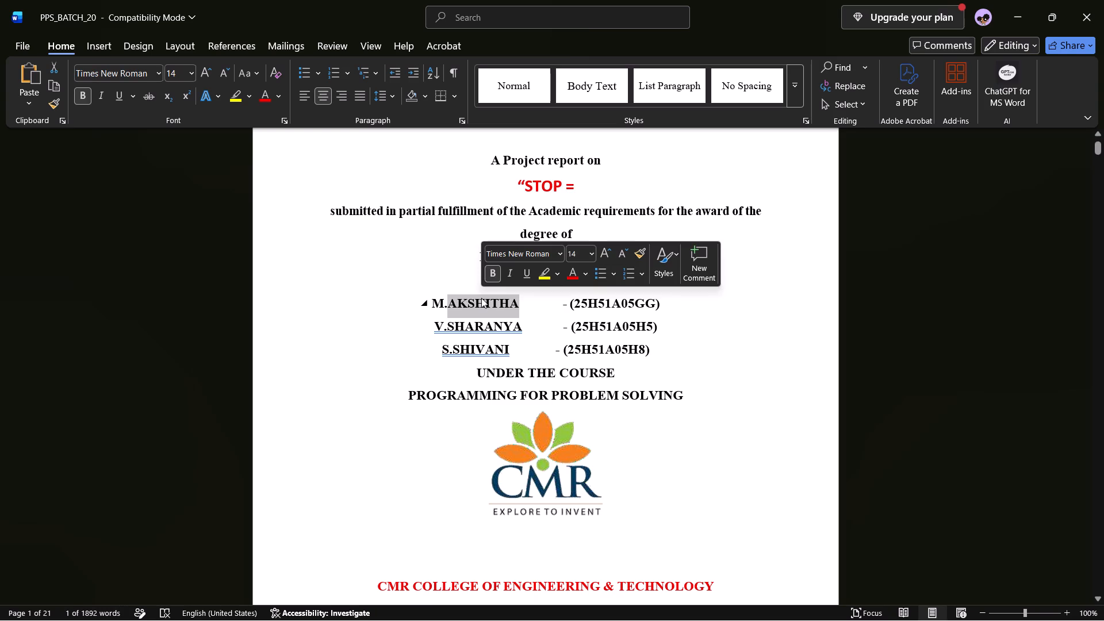
double_click(538, 183)
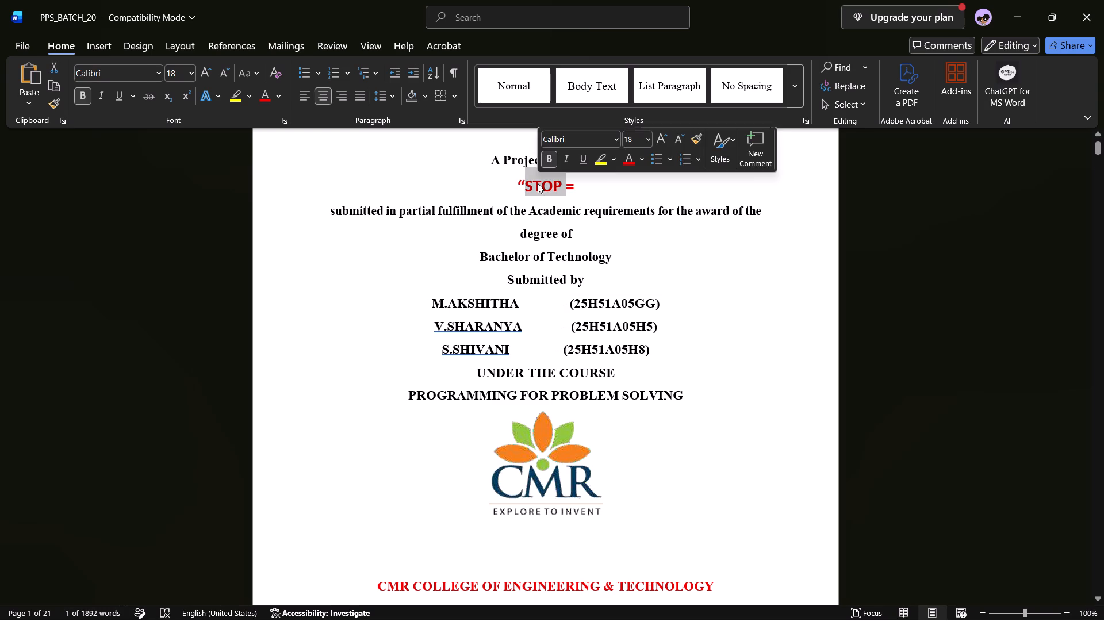
double_click(143, 72)
double_click(143, 72)
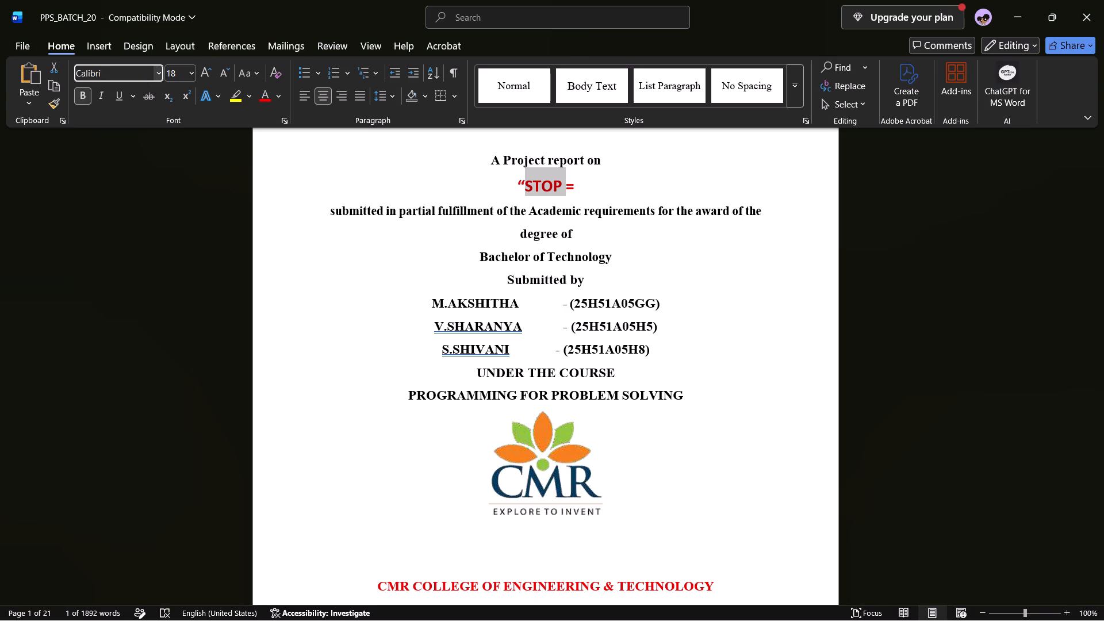
double_click(143, 72)
double_click(110, 72)
double_click(86, 75)
type("TO")
key("BackSpace")
type("IMES")
key("Return")
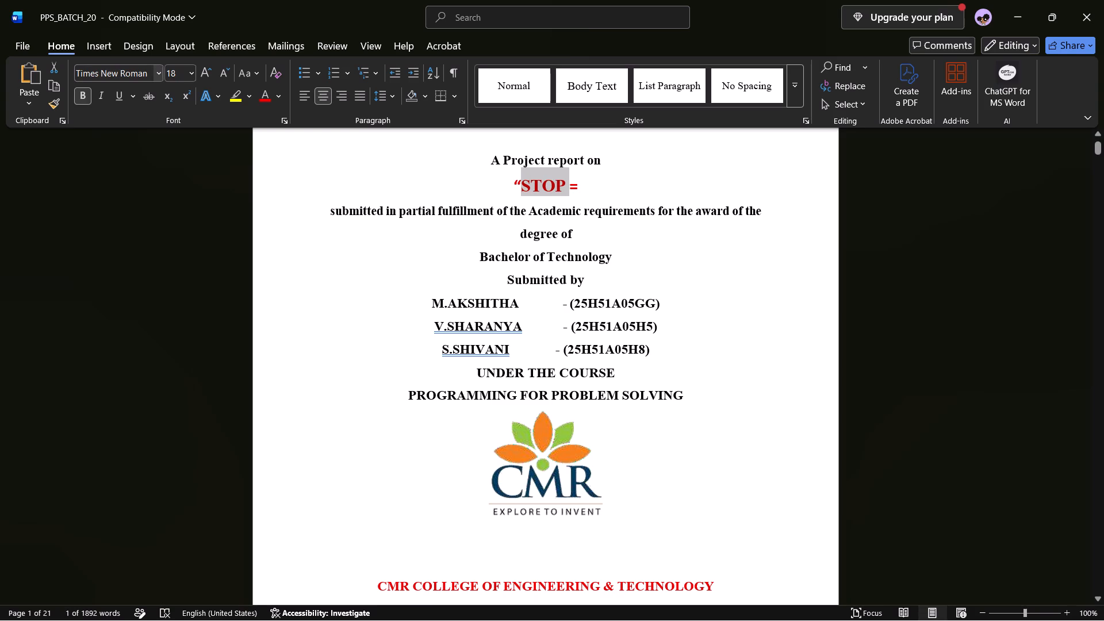
Delete the stray equals sign after STOP in the cover-page title.
left_click(574, 194)
left_click(574, 194)
key("BackSpace")
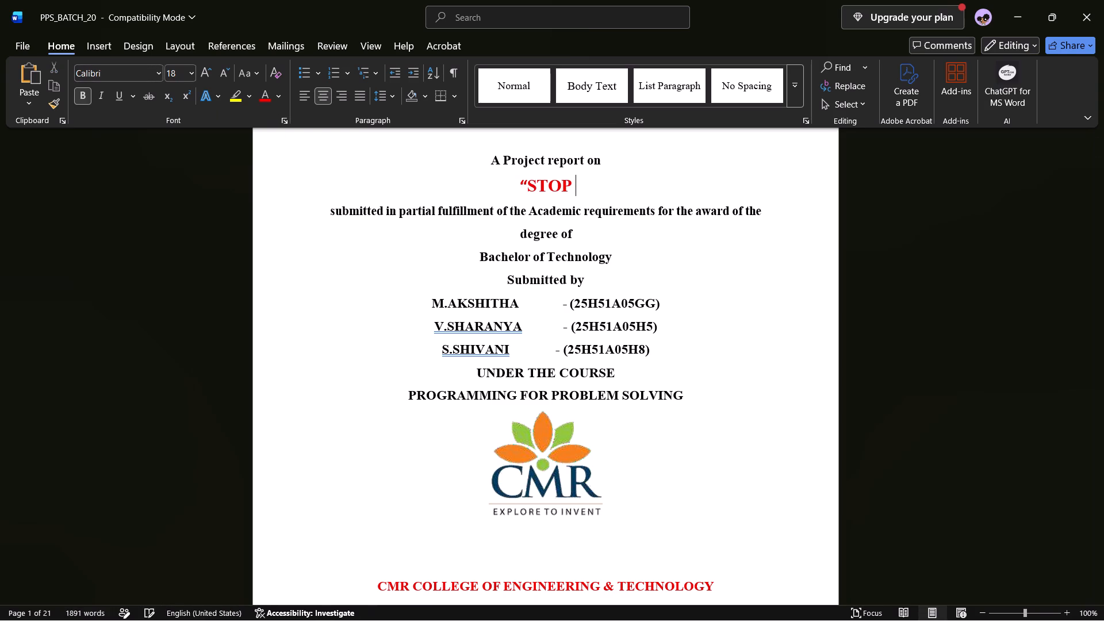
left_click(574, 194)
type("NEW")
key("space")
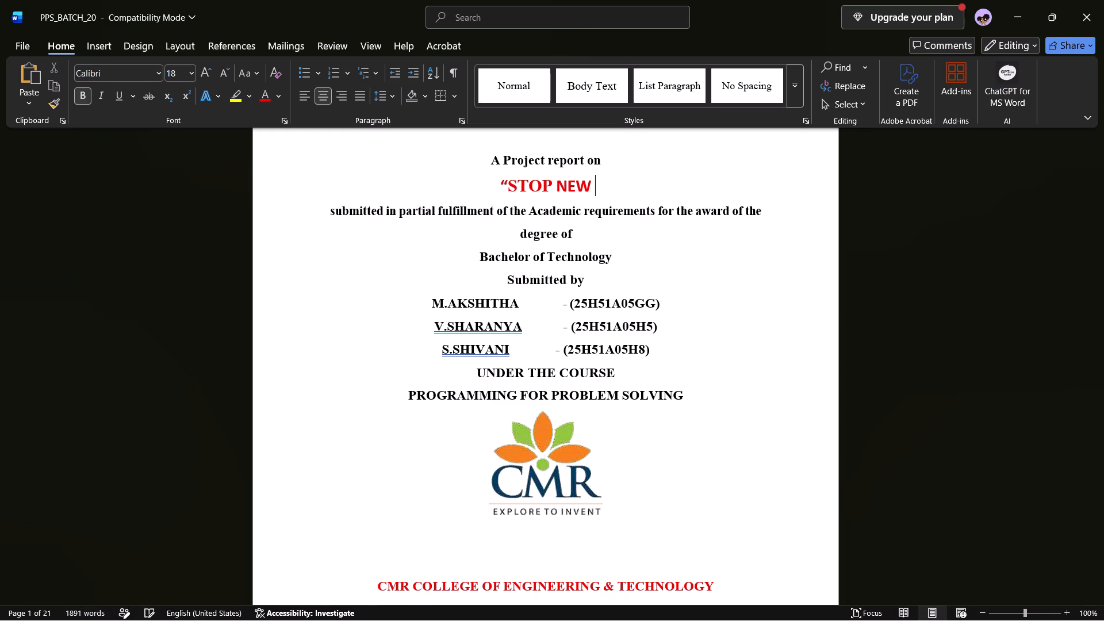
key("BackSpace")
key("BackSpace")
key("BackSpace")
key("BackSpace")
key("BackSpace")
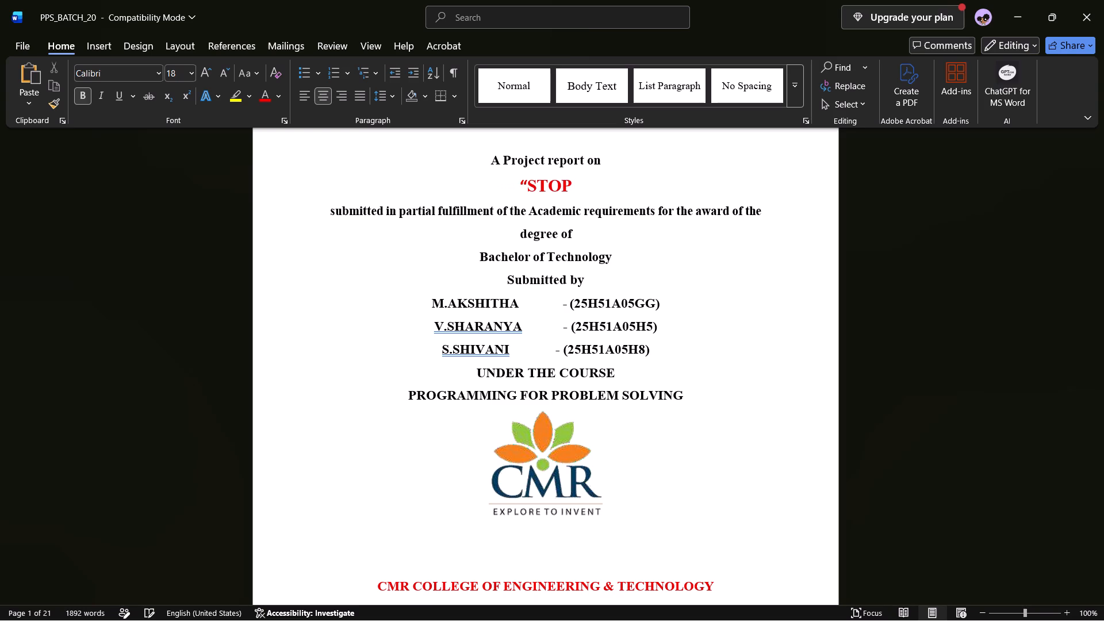
Place the text cursor directly after STOP in the title and add a space in its Times New Roman formatting.
double_click(557, 193)
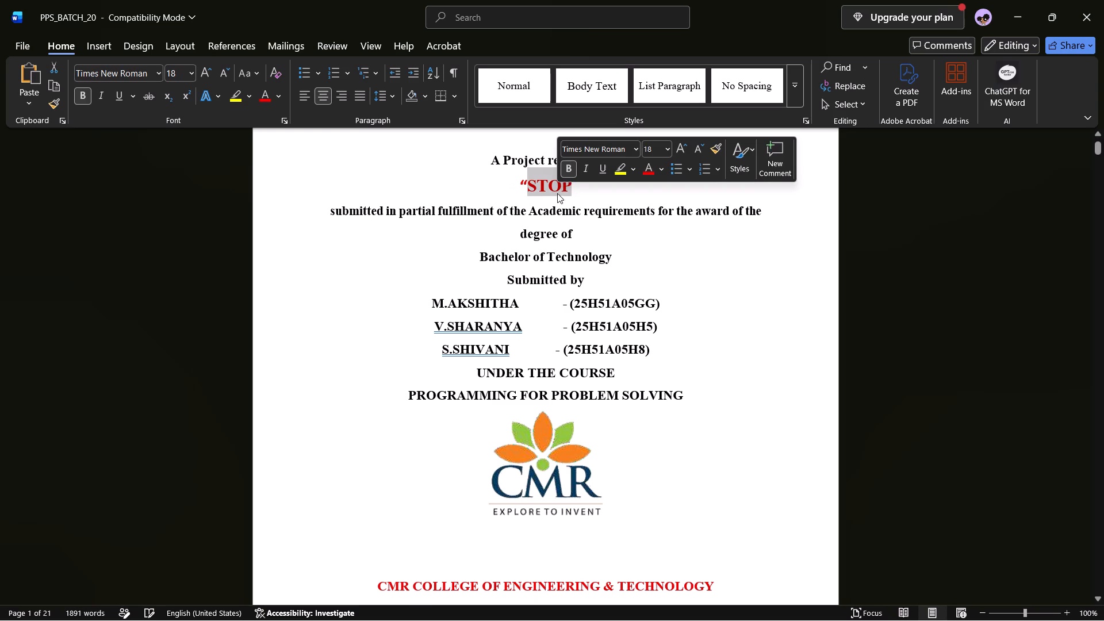
left_click(569, 189)
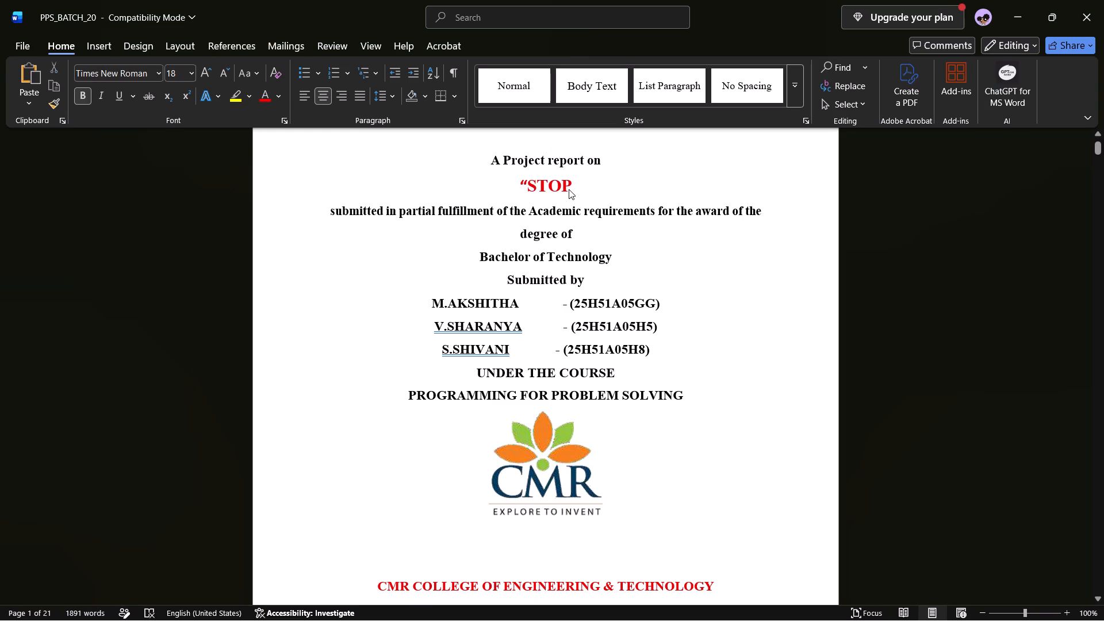
key("space")
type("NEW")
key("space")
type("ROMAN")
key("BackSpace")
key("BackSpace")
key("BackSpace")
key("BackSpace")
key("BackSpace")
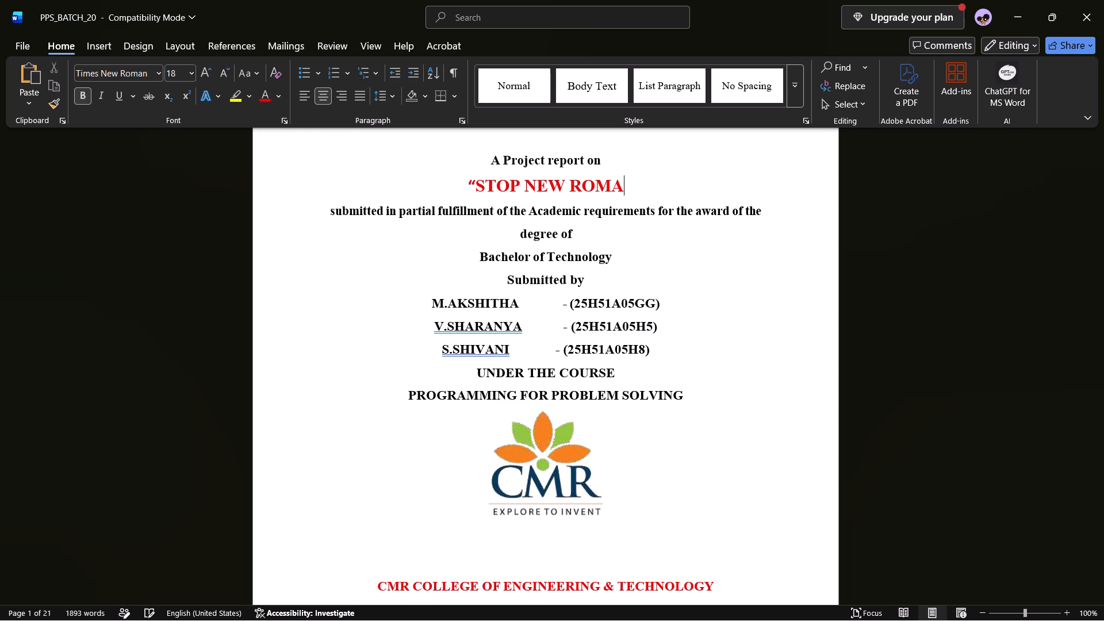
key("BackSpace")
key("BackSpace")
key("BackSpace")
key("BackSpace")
Complete the cover-page title with WATCH APPLICATION and a closing double quotation mark, so it reads “STOP WATCH APPLICATION”.
type("WATCH")
key("space")
type("APPLICATIO")
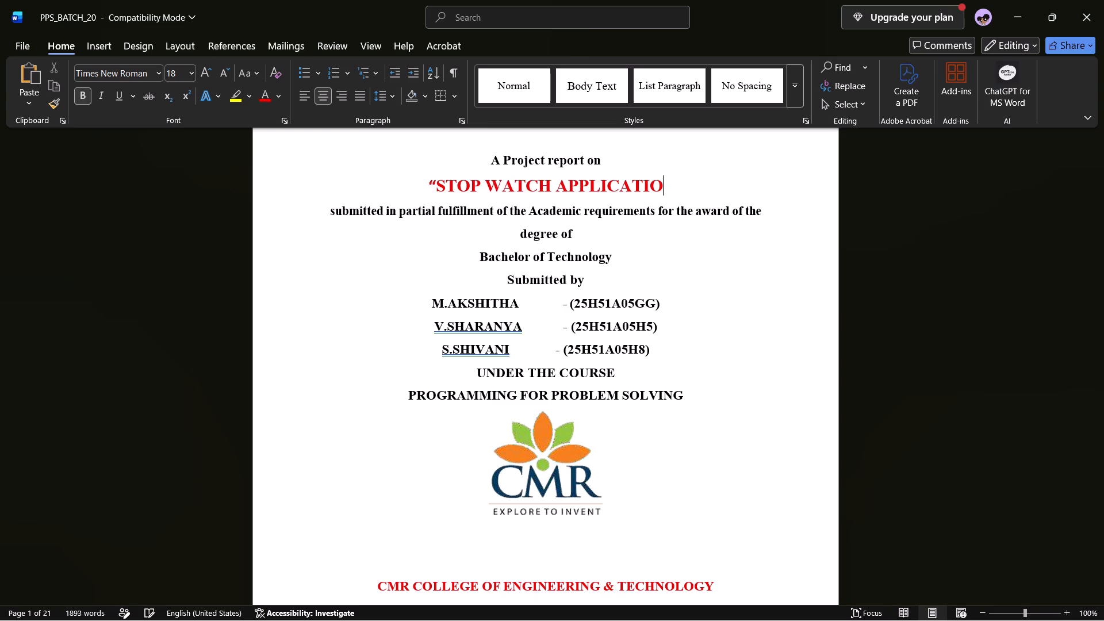
key("n")
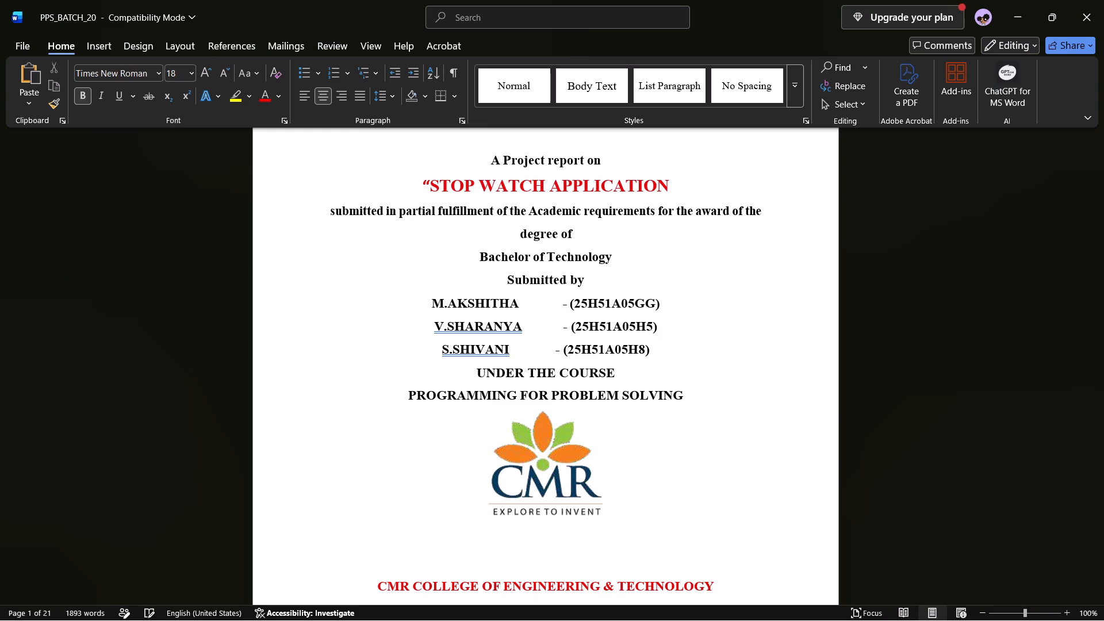
key("apostrophe")
key("BackSpace")
key("apostrophe")
key("BackSpace")
key("shift+quotedbl")
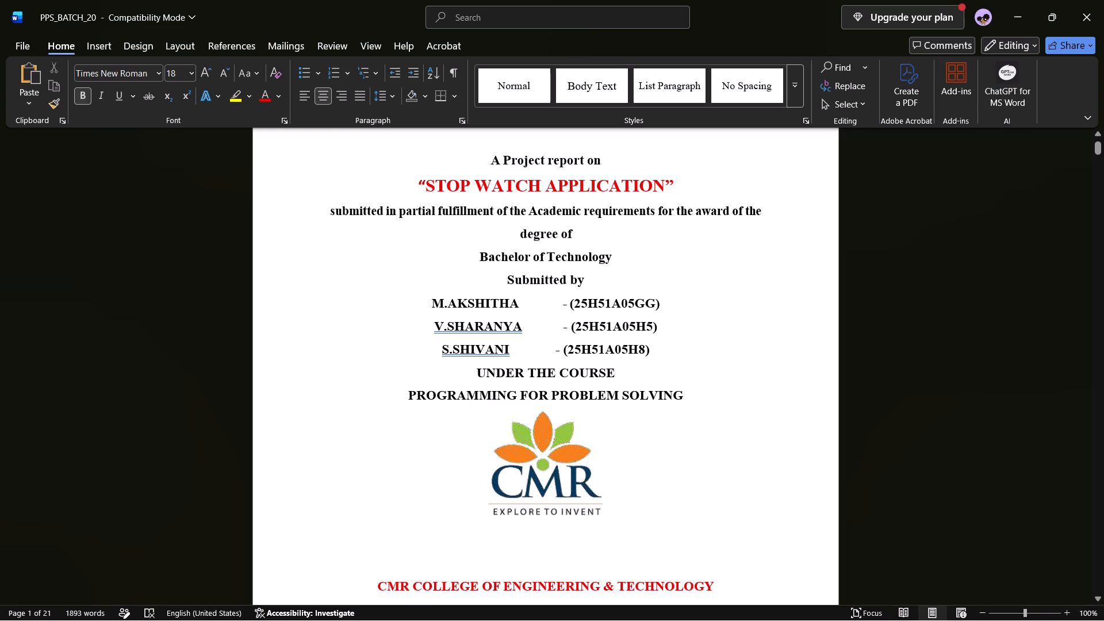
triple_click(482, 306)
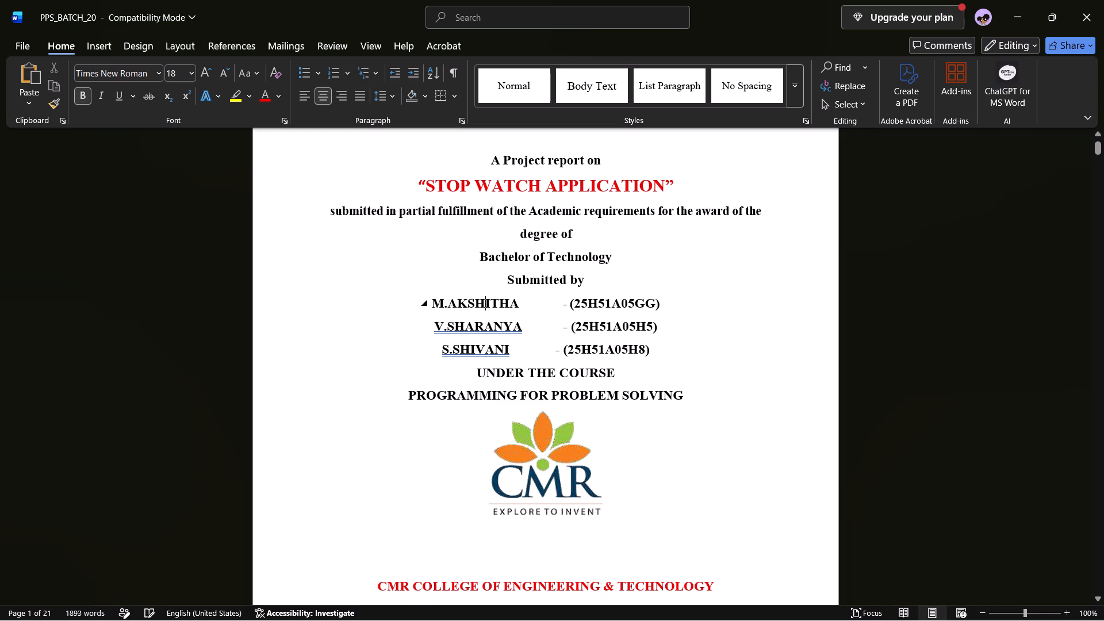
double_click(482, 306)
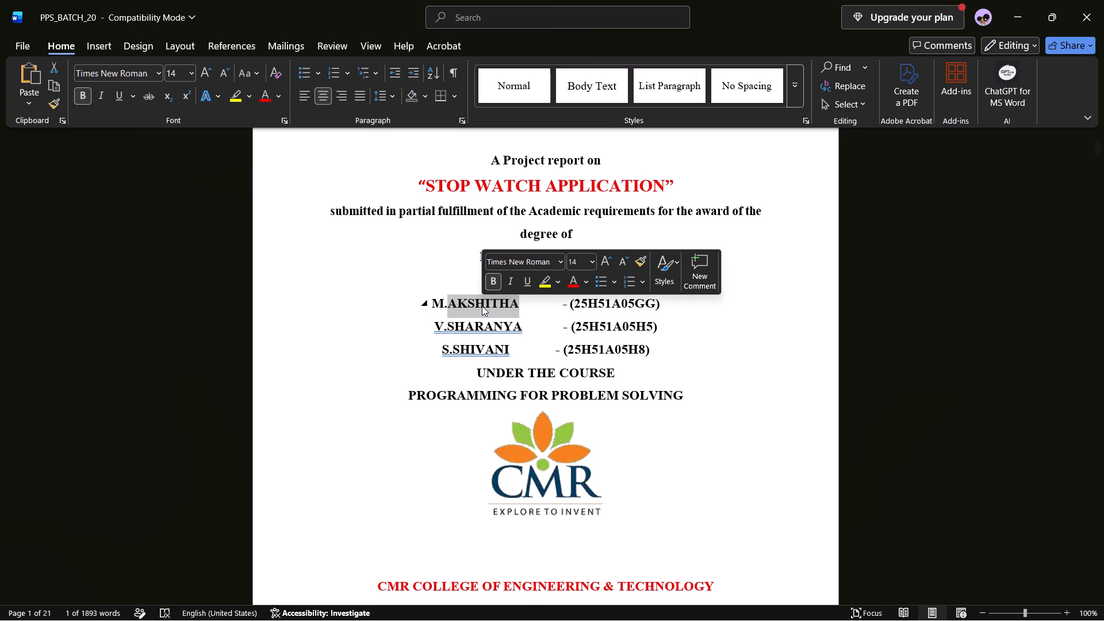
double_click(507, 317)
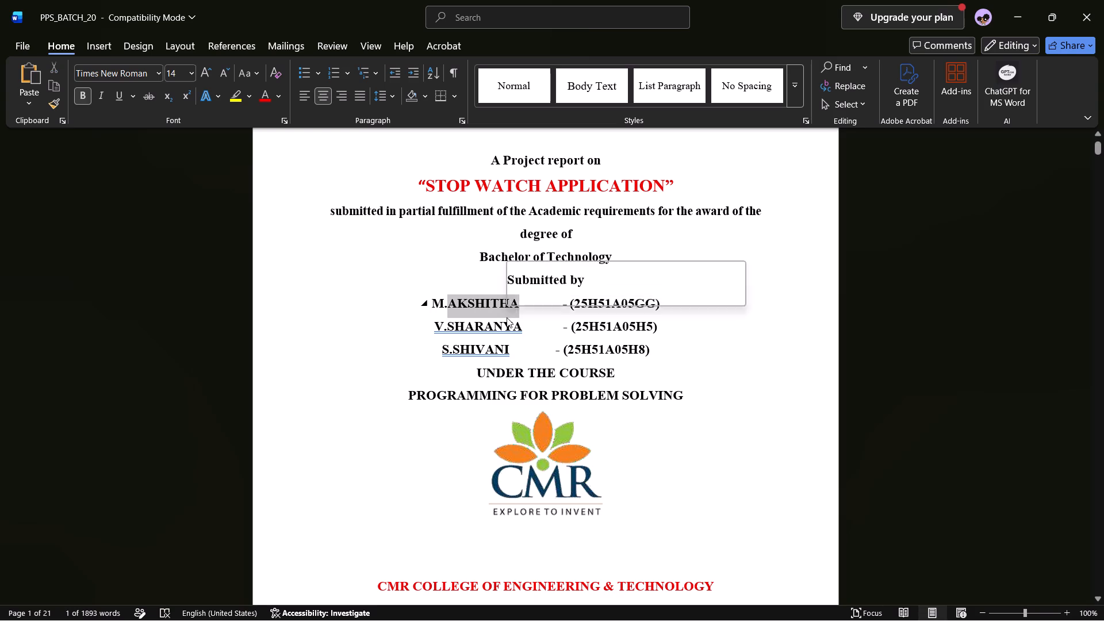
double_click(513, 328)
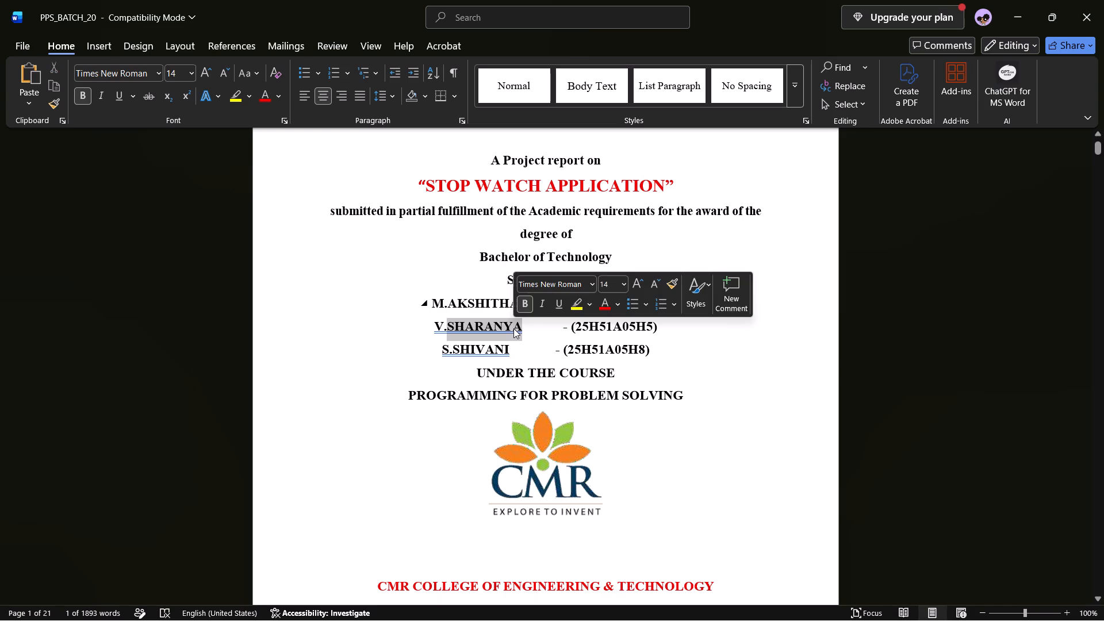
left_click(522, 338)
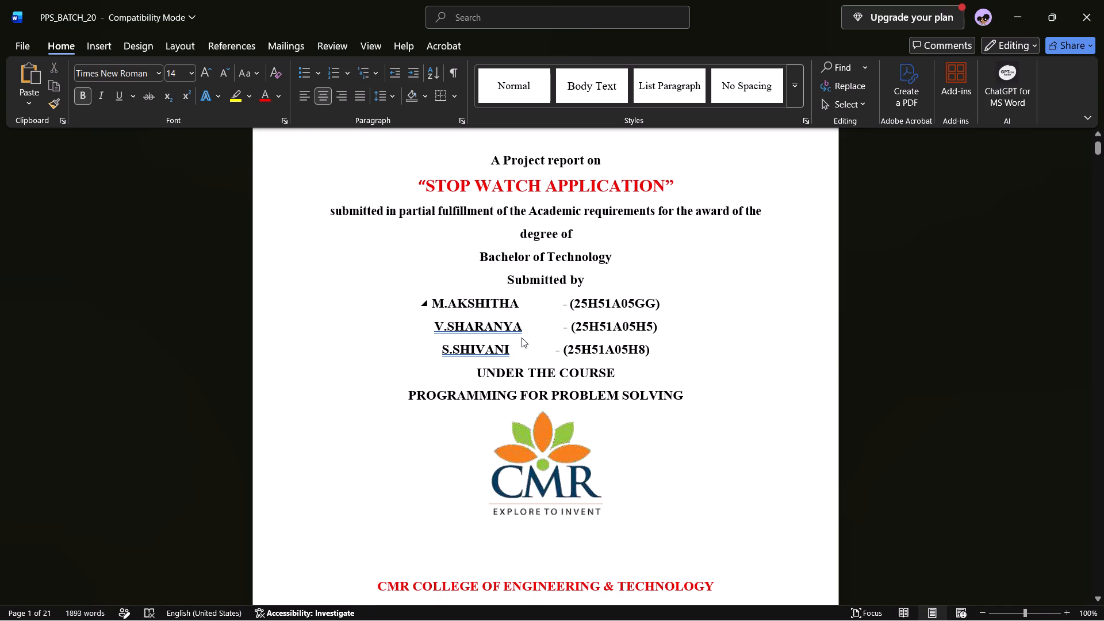
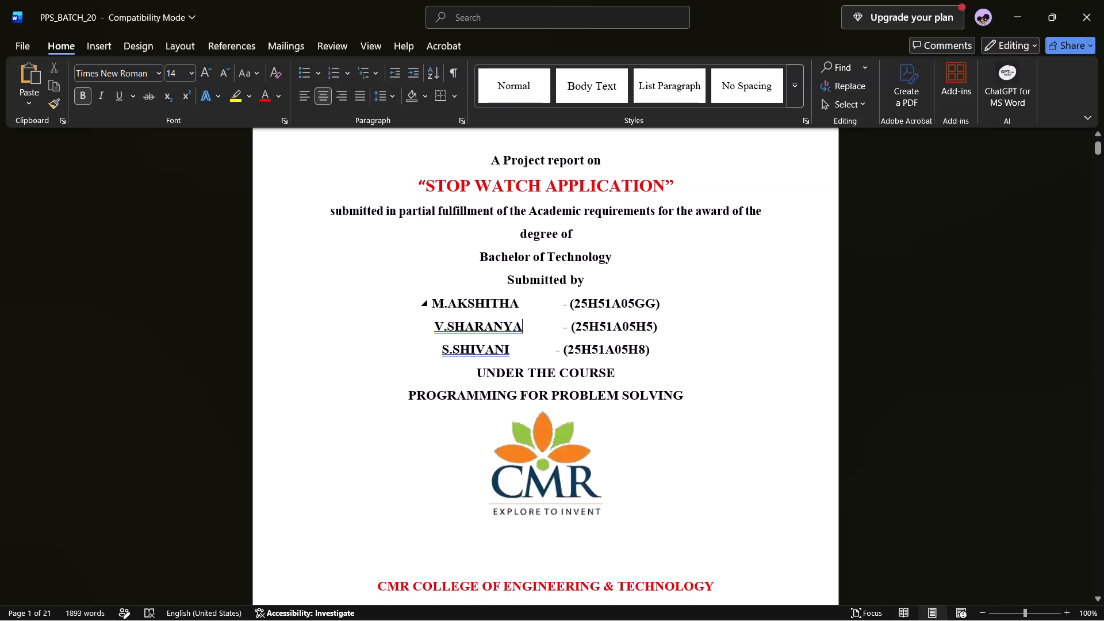
Replace the third student's name in the cover page's “Submitted by” list with the new team member's name.
triple_click(497, 346)
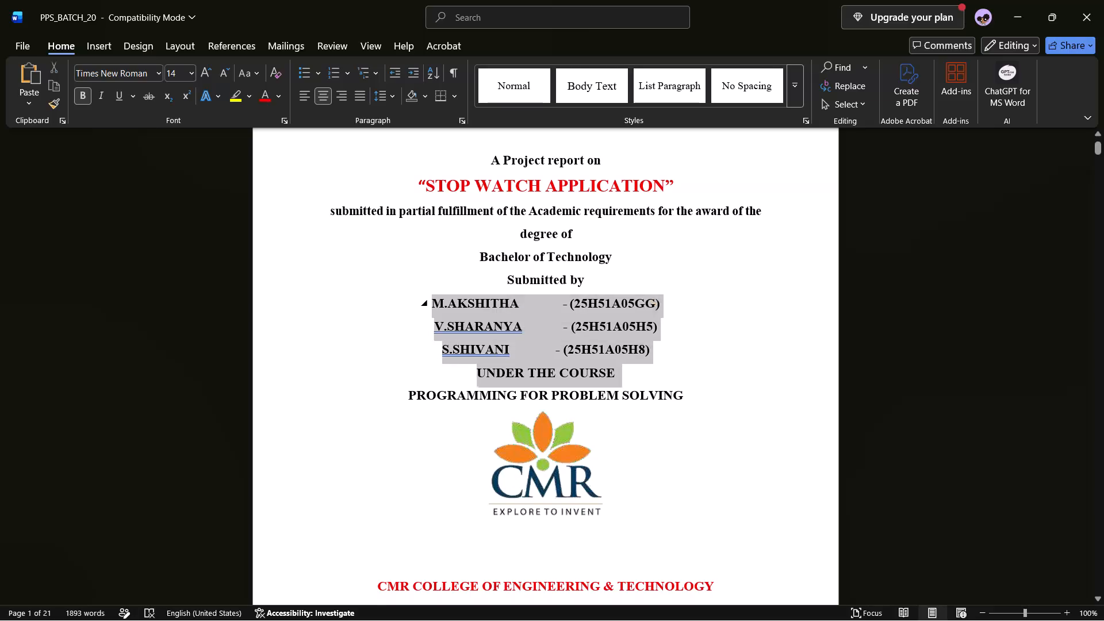
left_click(497, 346)
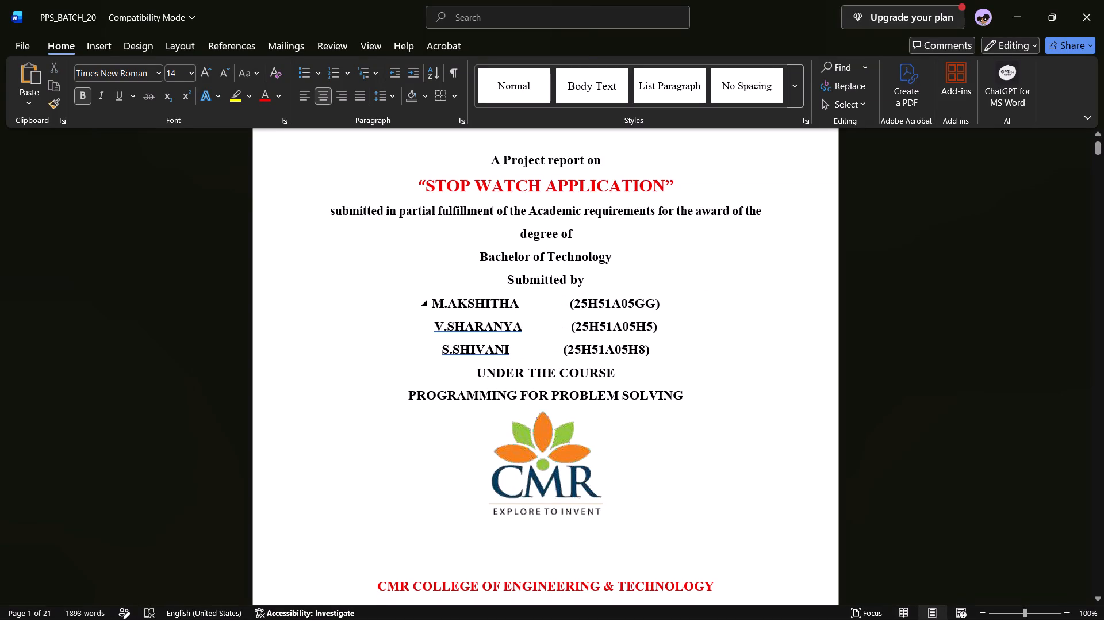
left_click_drag(441, 345, 510, 350)
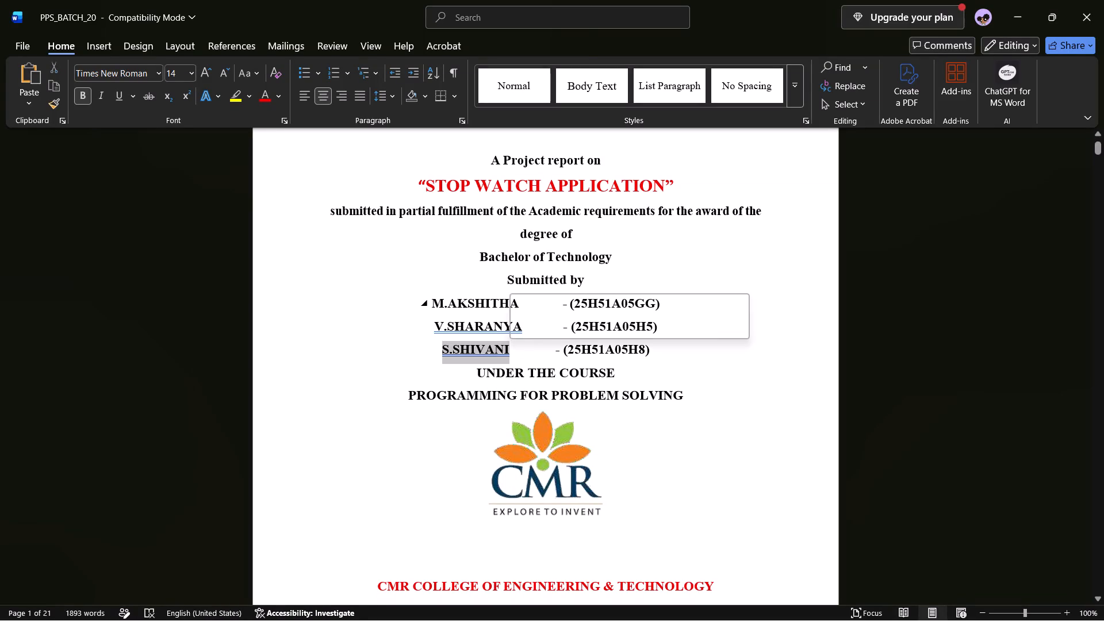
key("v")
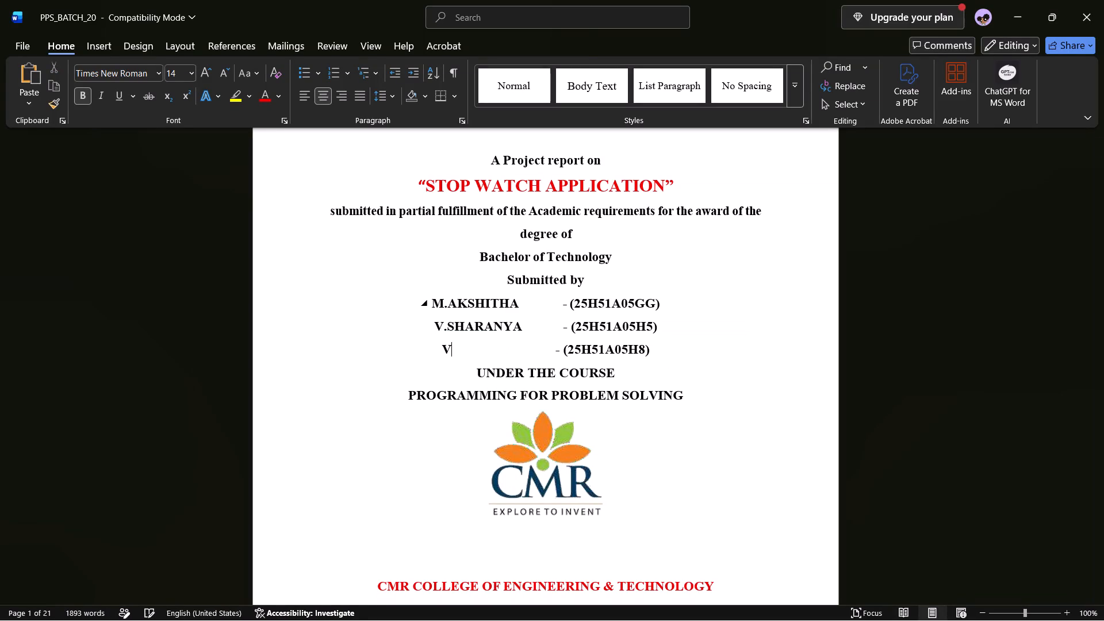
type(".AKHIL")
Replace the roll number inside the parentheses on the third student's line with the new member's roll number.
triple_click(606, 348)
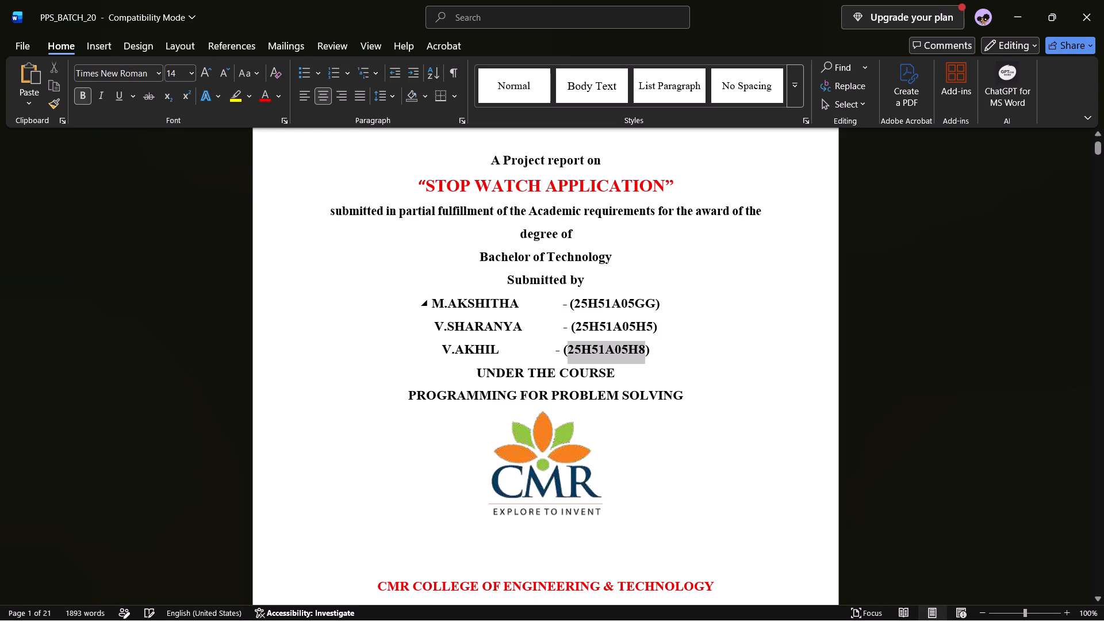
double_click(606, 348)
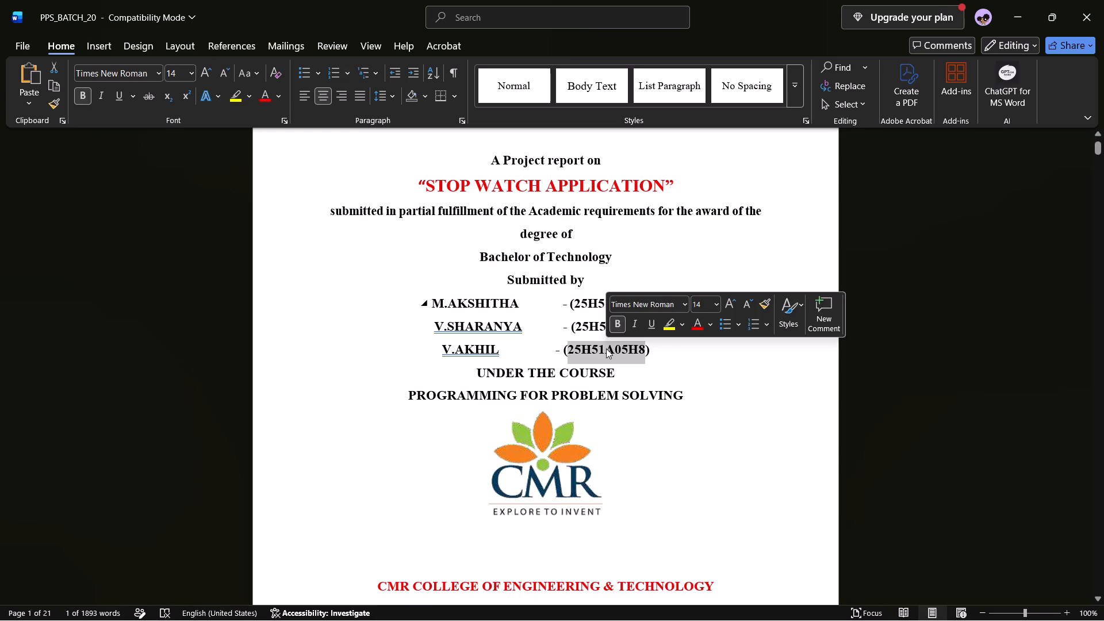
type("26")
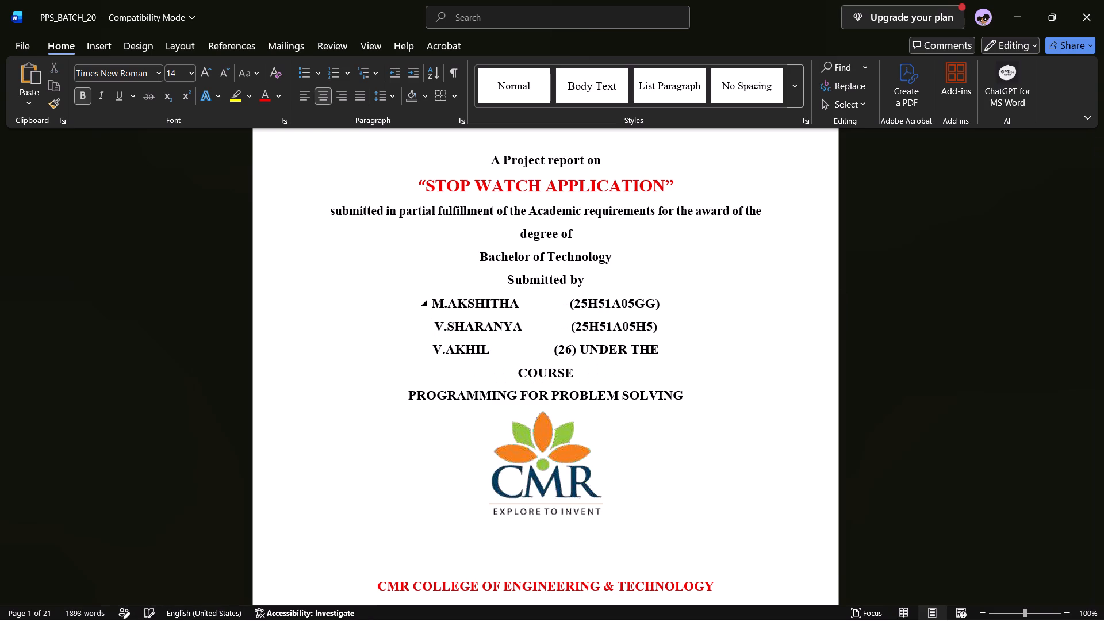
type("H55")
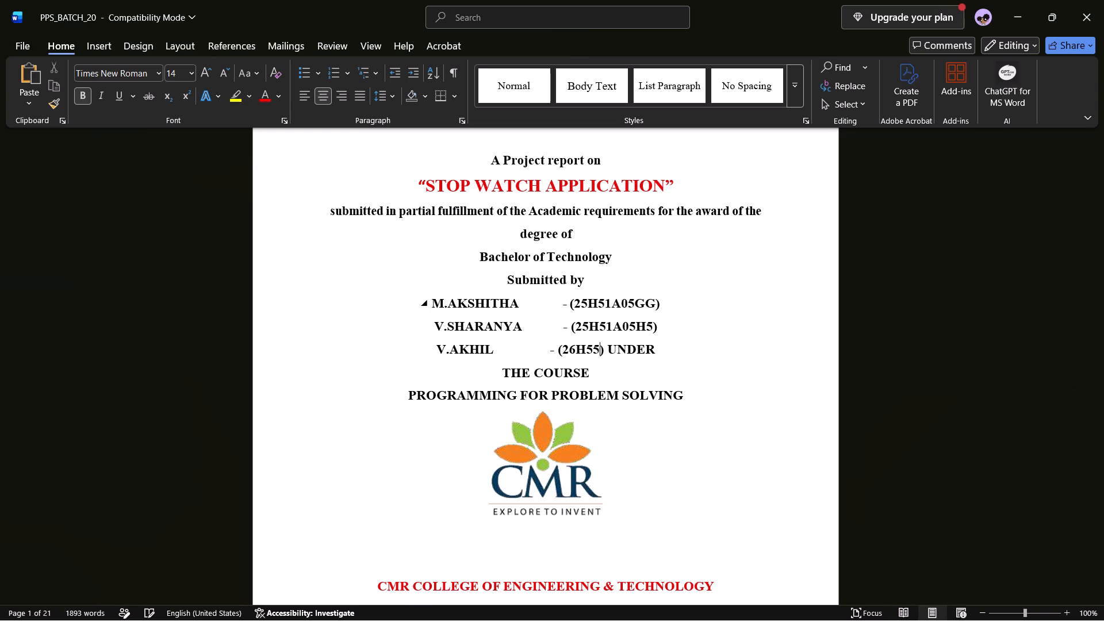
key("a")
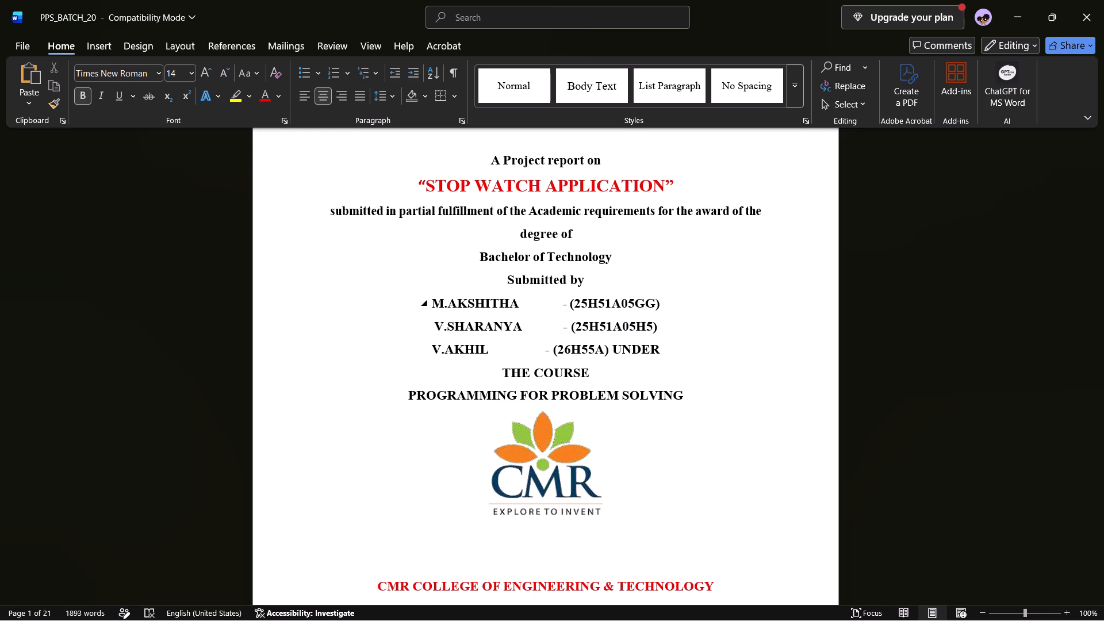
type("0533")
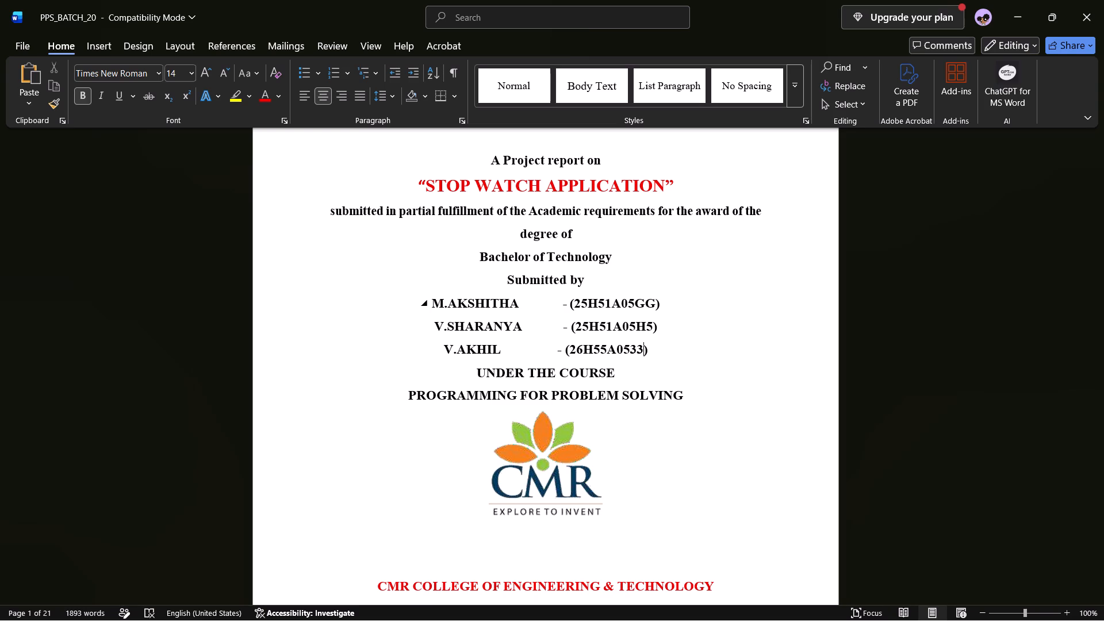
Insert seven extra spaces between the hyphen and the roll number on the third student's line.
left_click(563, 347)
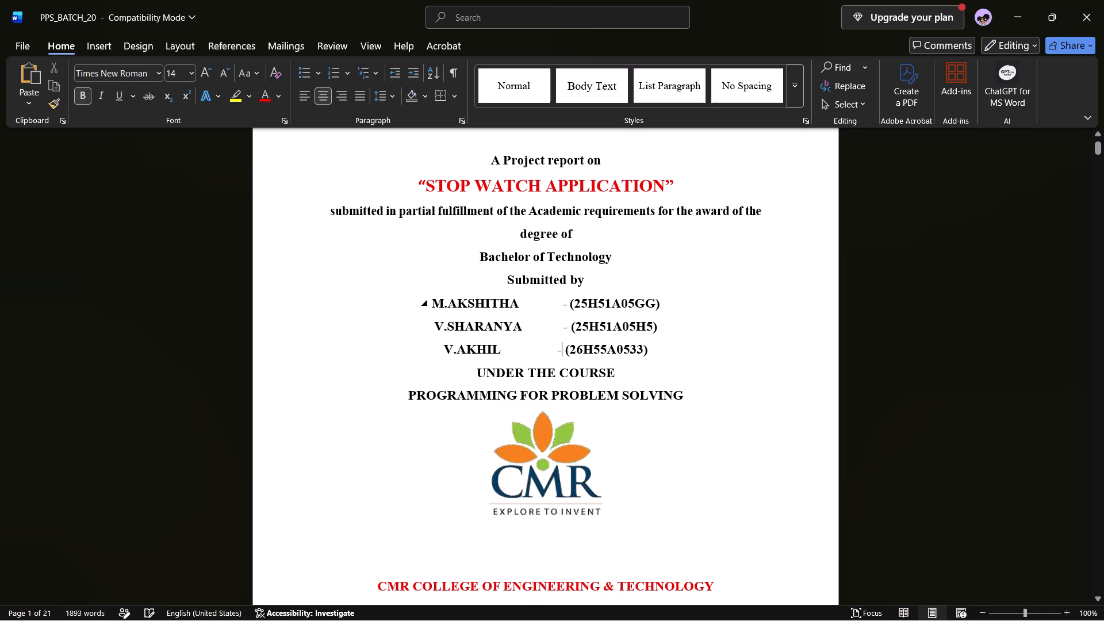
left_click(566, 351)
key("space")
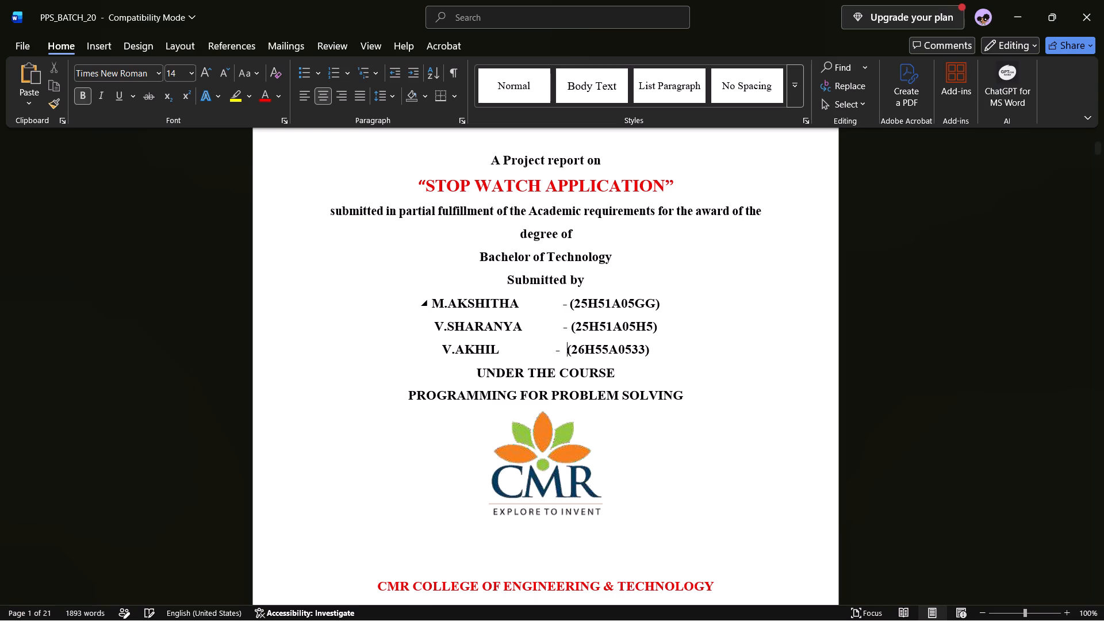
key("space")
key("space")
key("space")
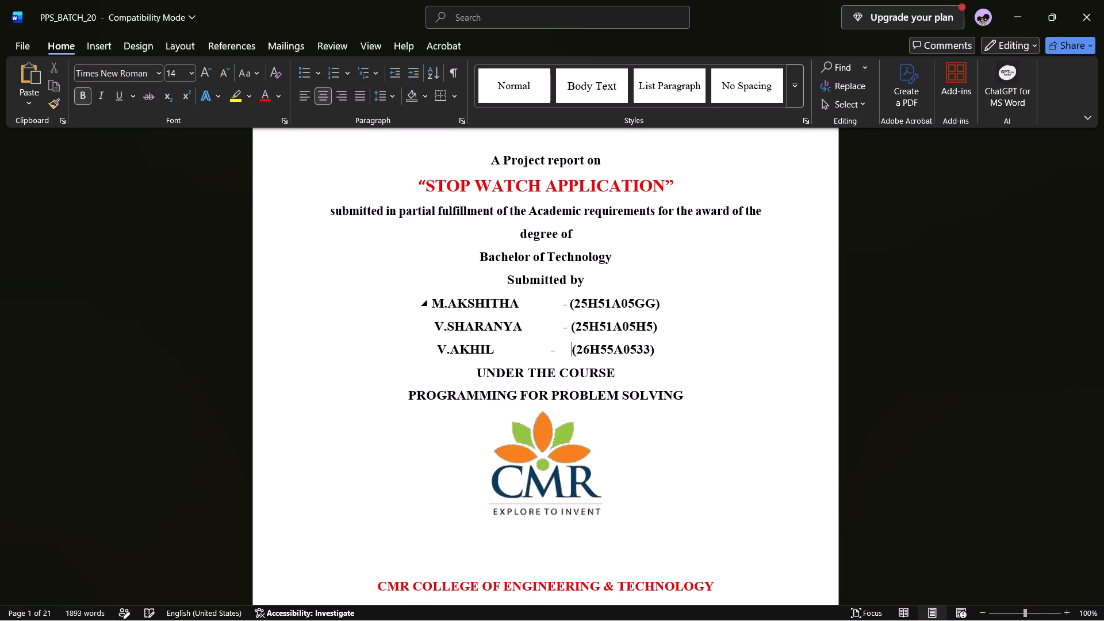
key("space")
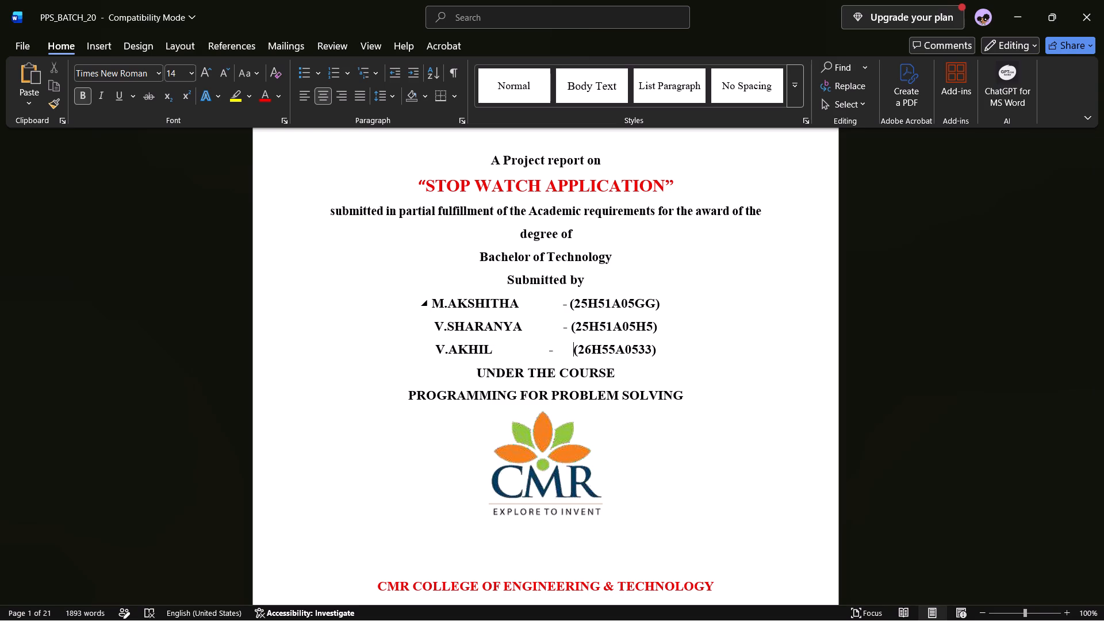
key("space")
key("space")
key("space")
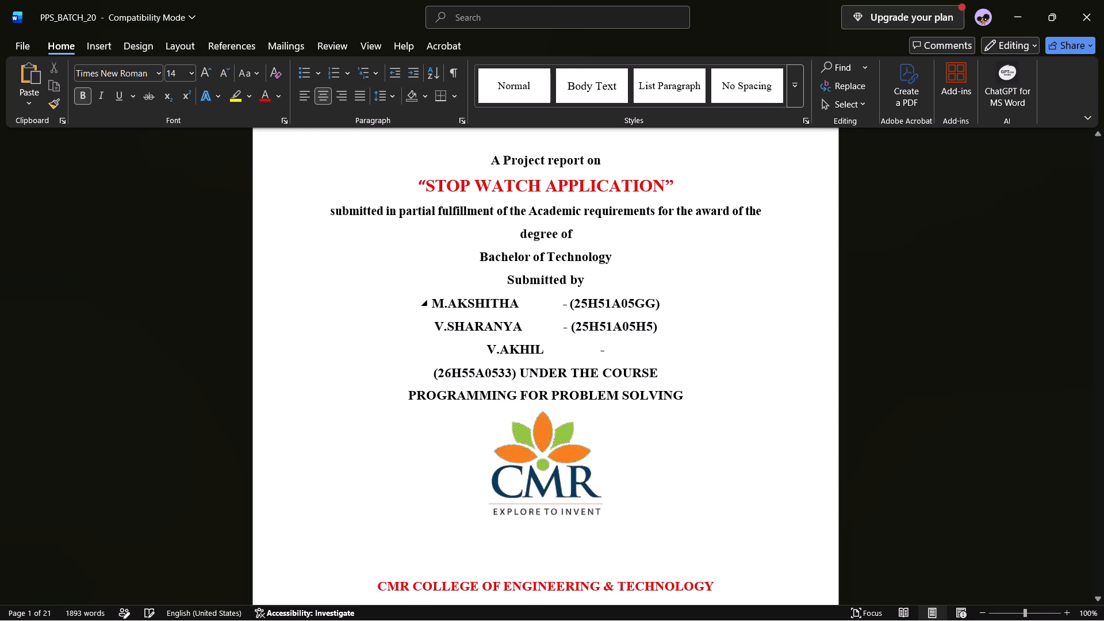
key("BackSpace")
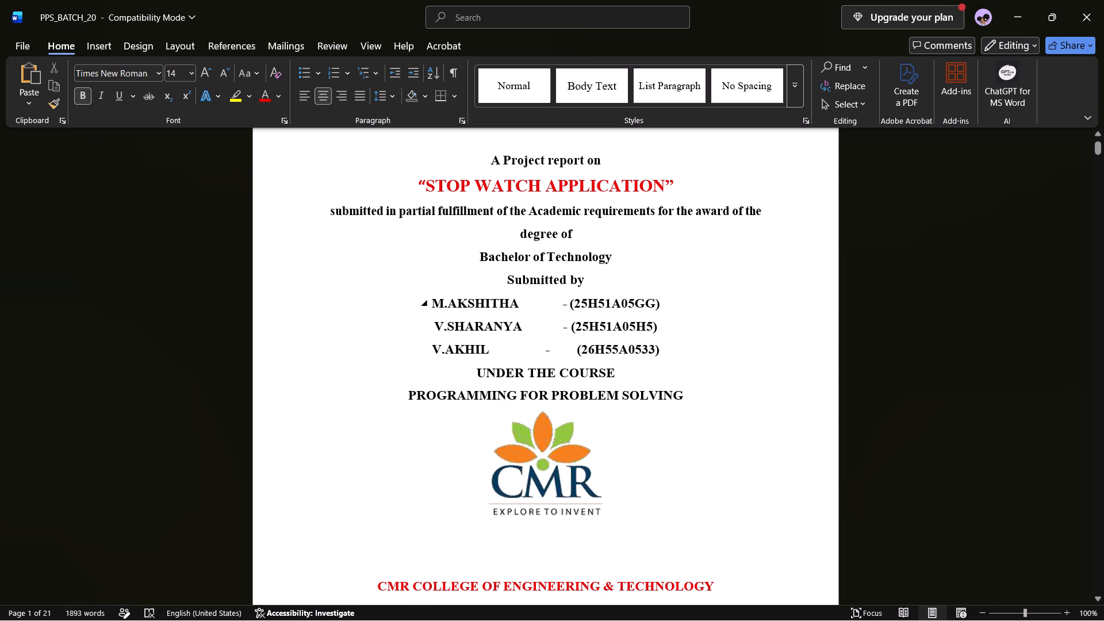
Insert six spaces directly after the second student's name on the cover page.
left_click(532, 328)
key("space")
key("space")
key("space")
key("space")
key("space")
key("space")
Replace the break before the second student's name with a new paragraph break.
left_click(437, 328)
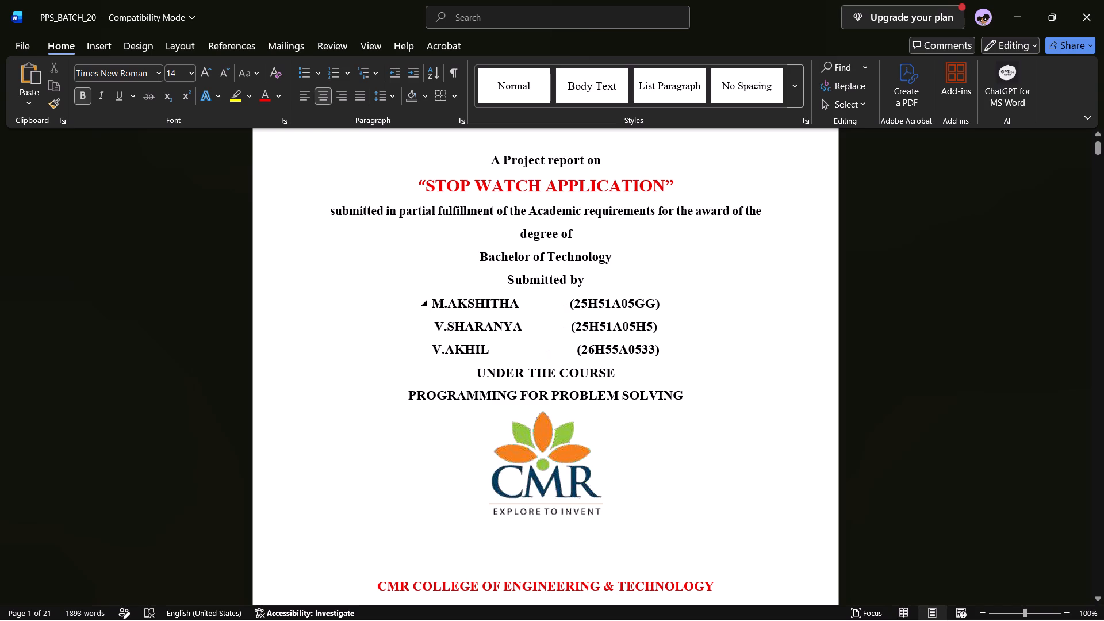
key("BackSpace")
key("Return")
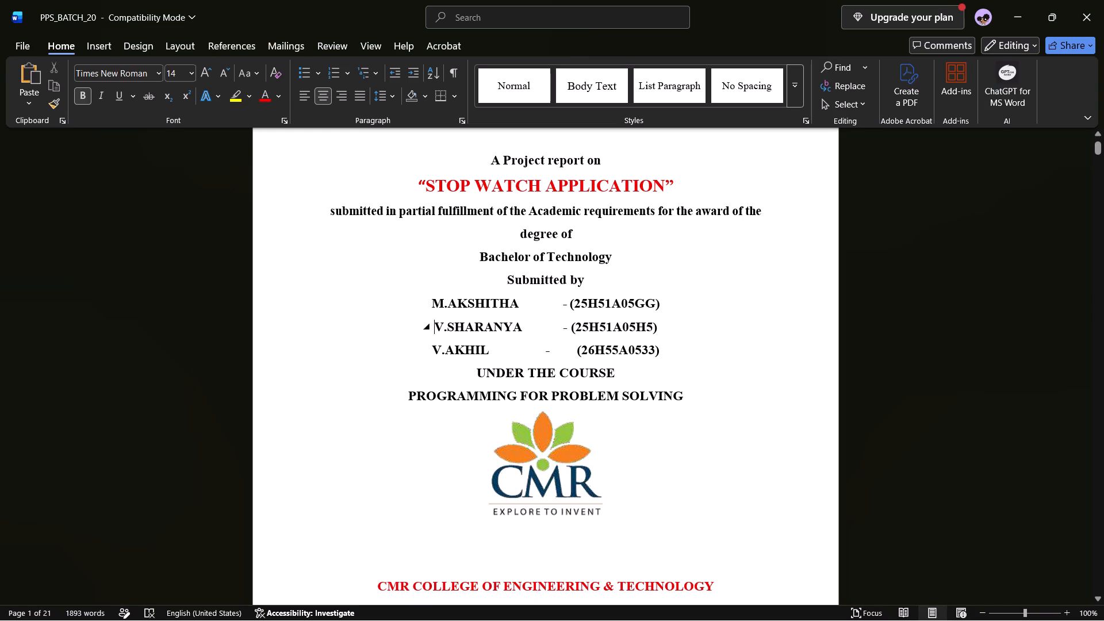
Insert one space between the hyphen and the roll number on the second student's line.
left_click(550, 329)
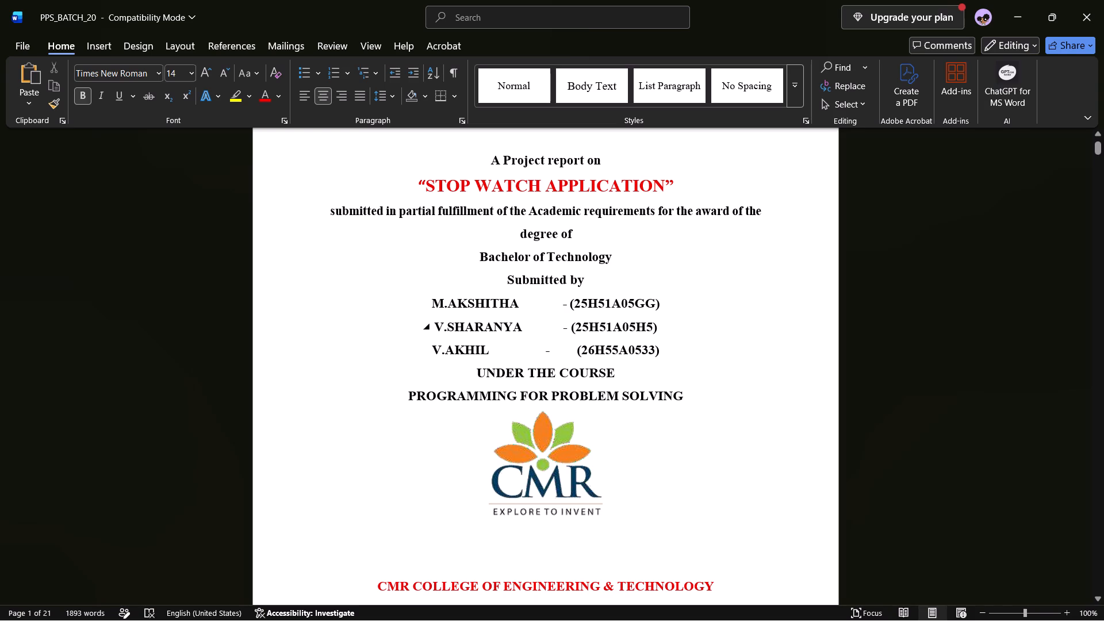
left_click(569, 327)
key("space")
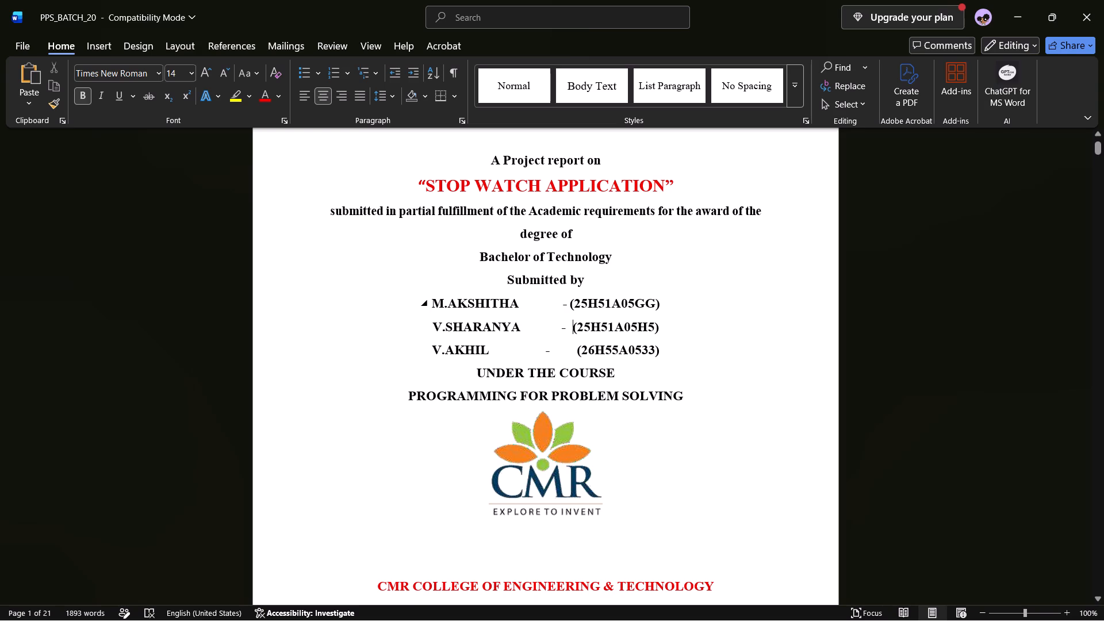
Delete one space between the name and the hyphen on the first student's line.
left_click(554, 303)
key("BackSpace")
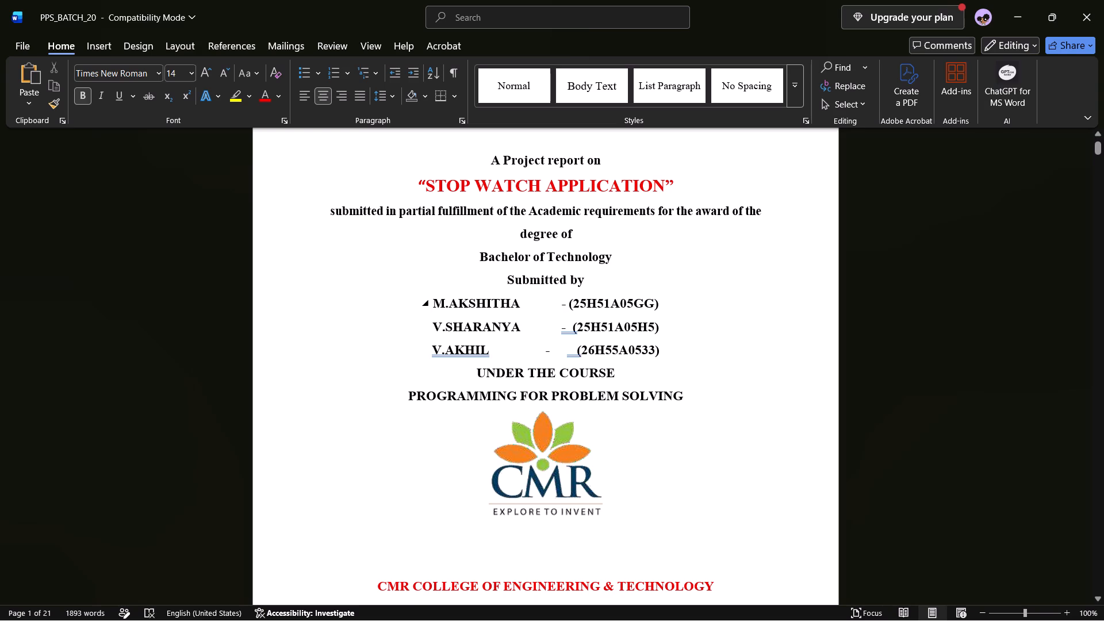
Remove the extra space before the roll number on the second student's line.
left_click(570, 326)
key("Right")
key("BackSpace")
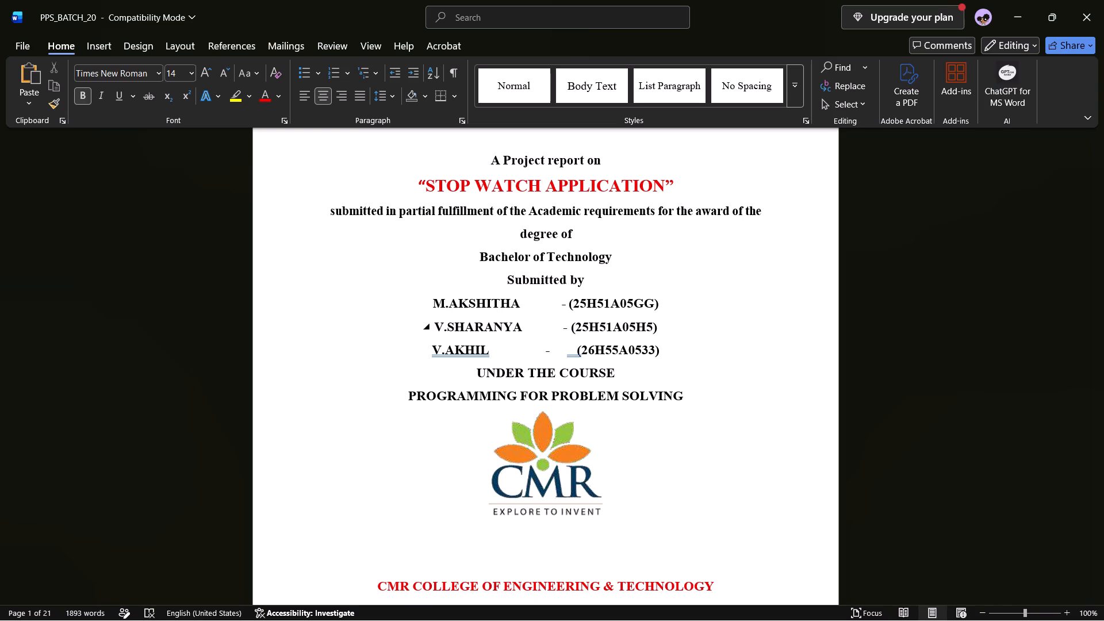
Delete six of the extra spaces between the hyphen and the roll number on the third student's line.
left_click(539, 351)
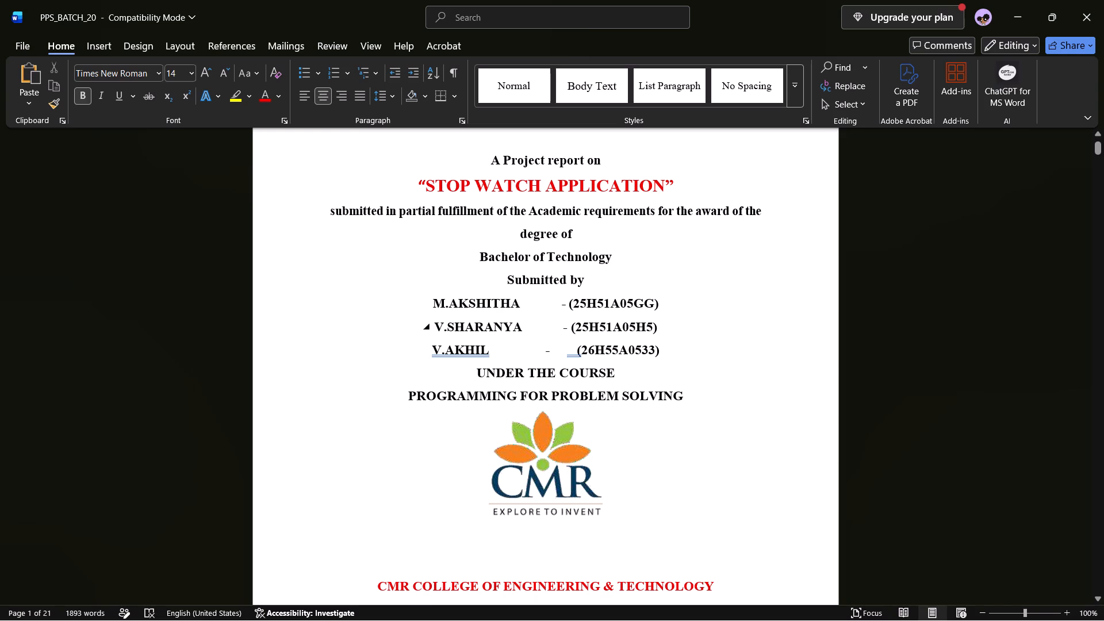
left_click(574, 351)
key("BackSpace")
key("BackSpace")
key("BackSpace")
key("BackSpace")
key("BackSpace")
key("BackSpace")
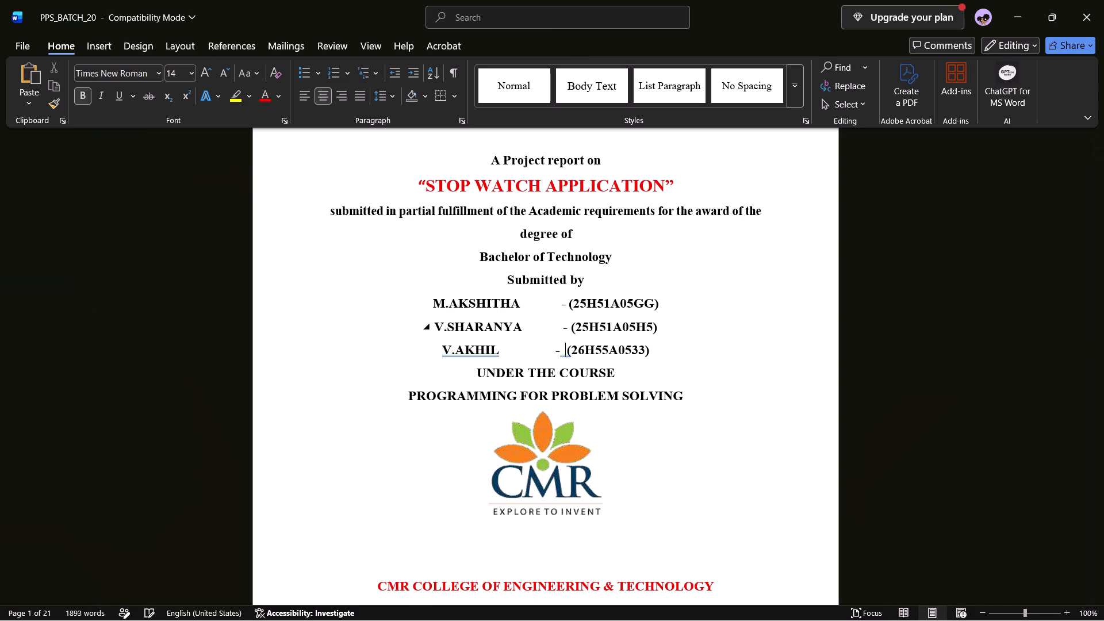
Align the third student's hyphen and roll number with the lines above, adding three spaces before the hyphen and removing one after it.
left_click(543, 350)
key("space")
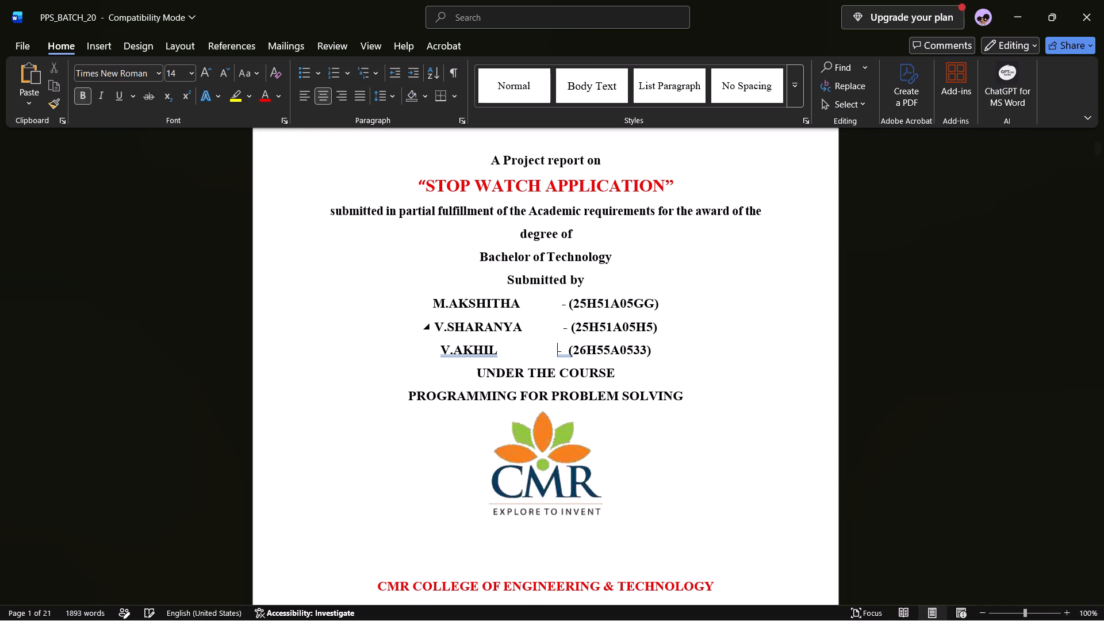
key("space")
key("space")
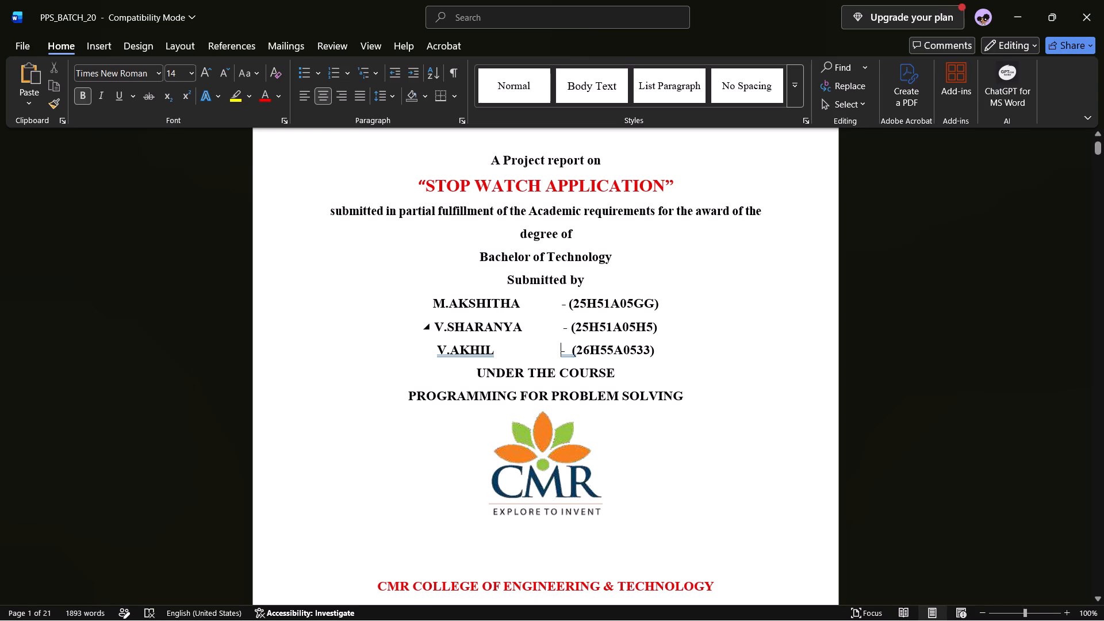
left_click(573, 352)
key("BackSpace")
left_click(519, 344)
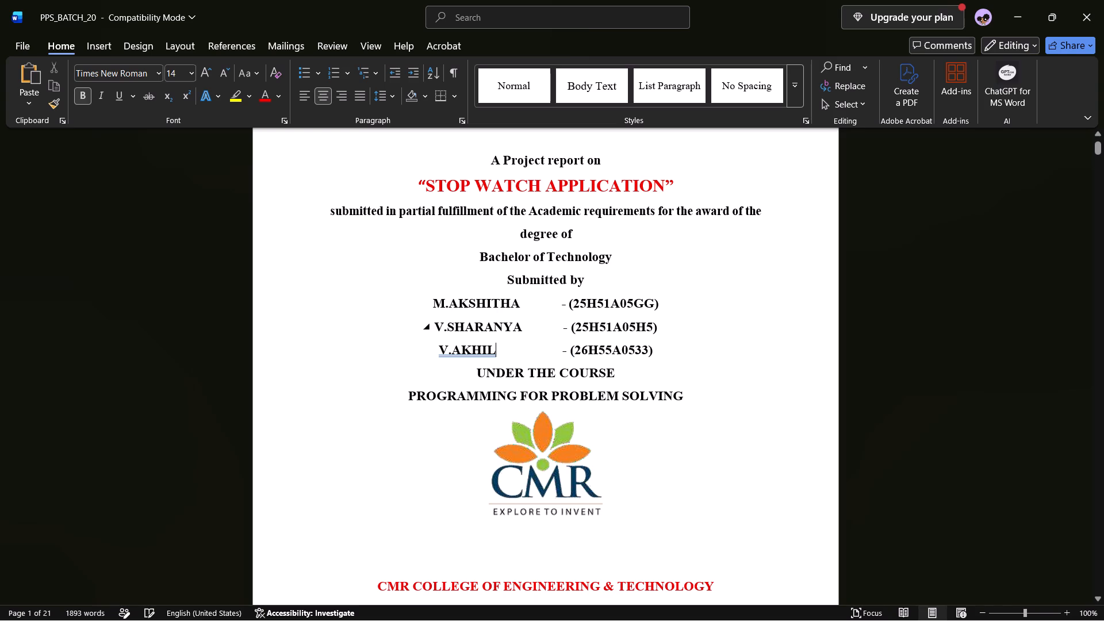
Insert four spaces after the third student's name on the cover page.
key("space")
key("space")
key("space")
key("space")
Join the third student's line to the second student's line on the cover page, and split it off again as its own paragraph.
left_click(438, 356)
key("BackSpace")
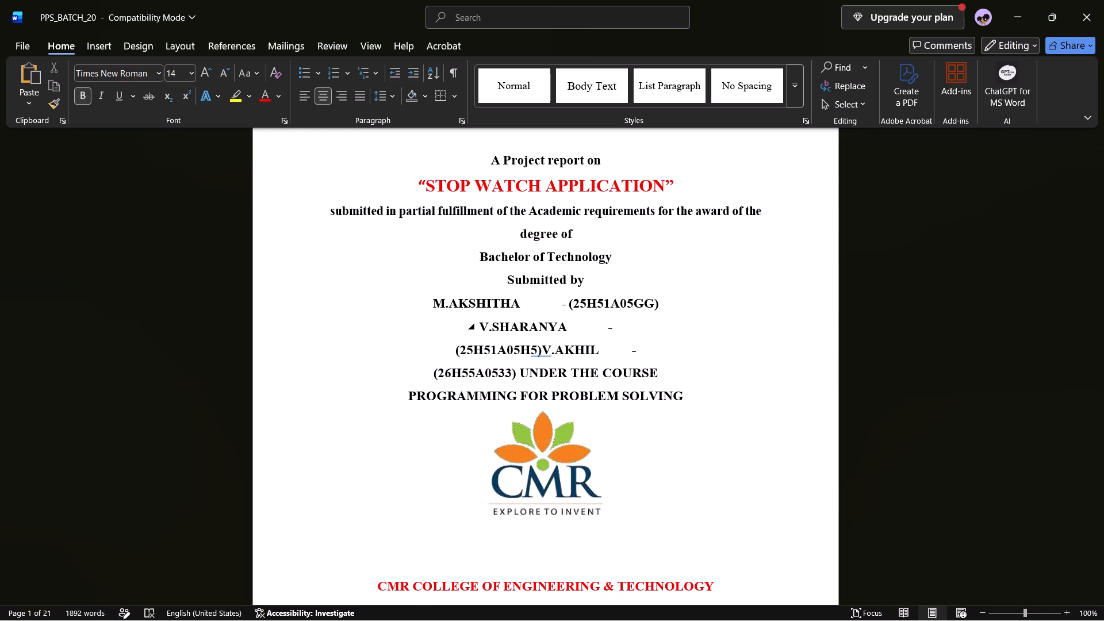
key("Return")
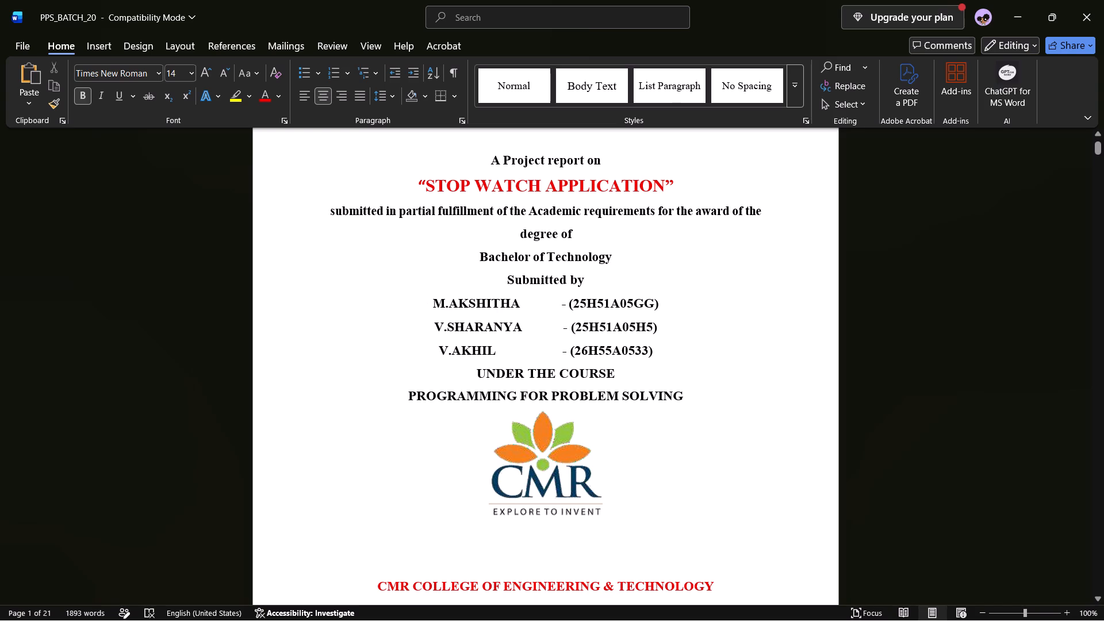
On the certificate page, replace the project title “WEATHER INFORMATION STORAGE” with “STOP WATCH APPLICATION”, keeping the quotation marks.
scroll(631, 450, "down", 3)
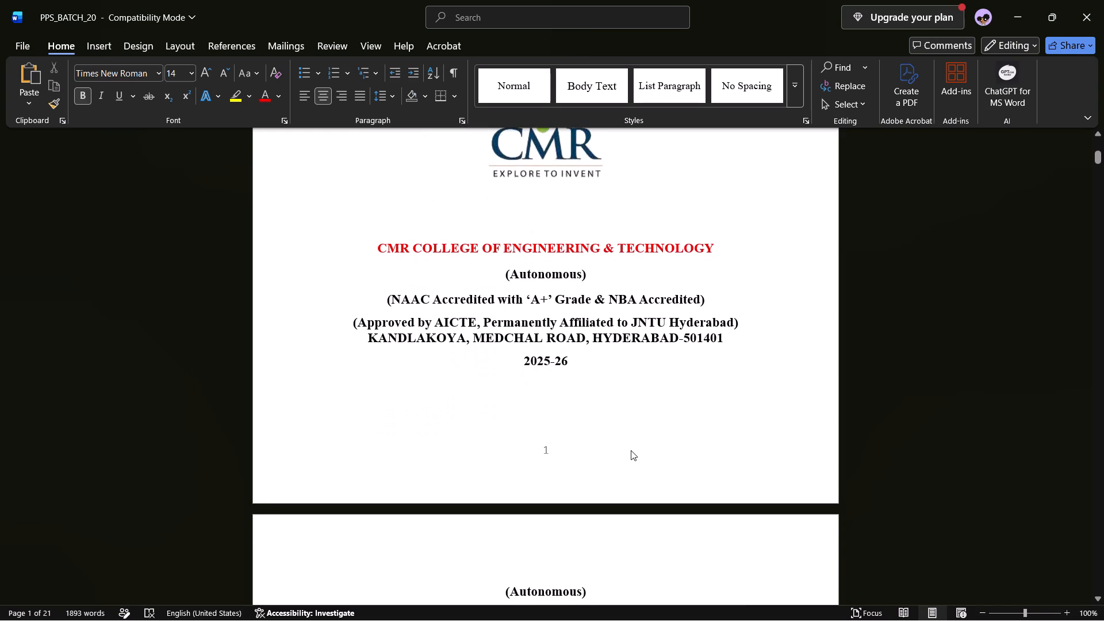
scroll(631, 450, "down", 2)
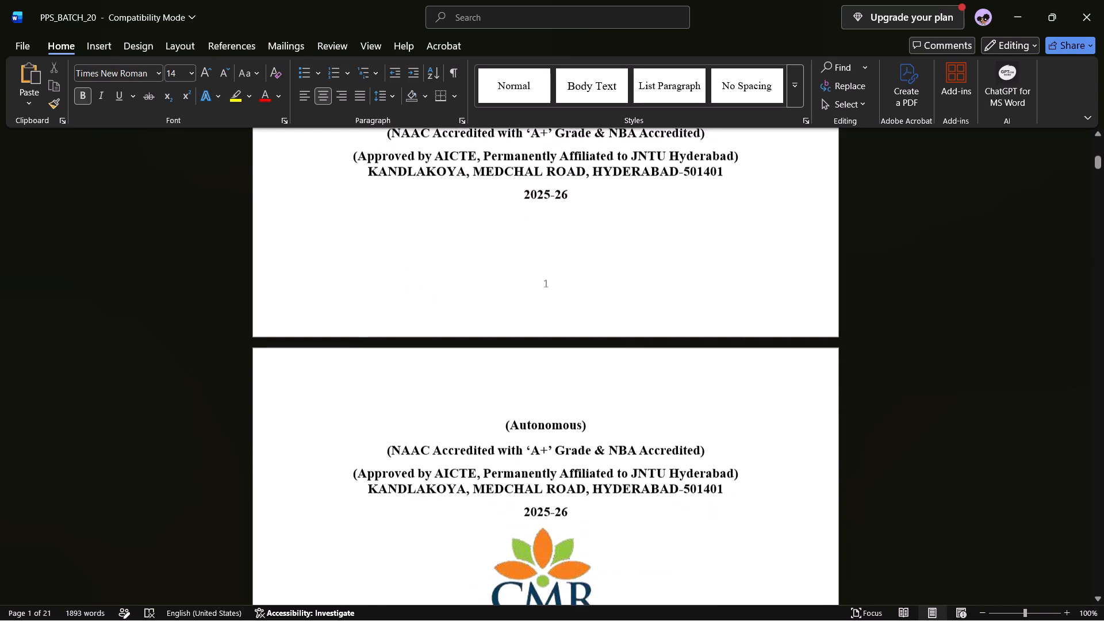
scroll(631, 450, "down", 4)
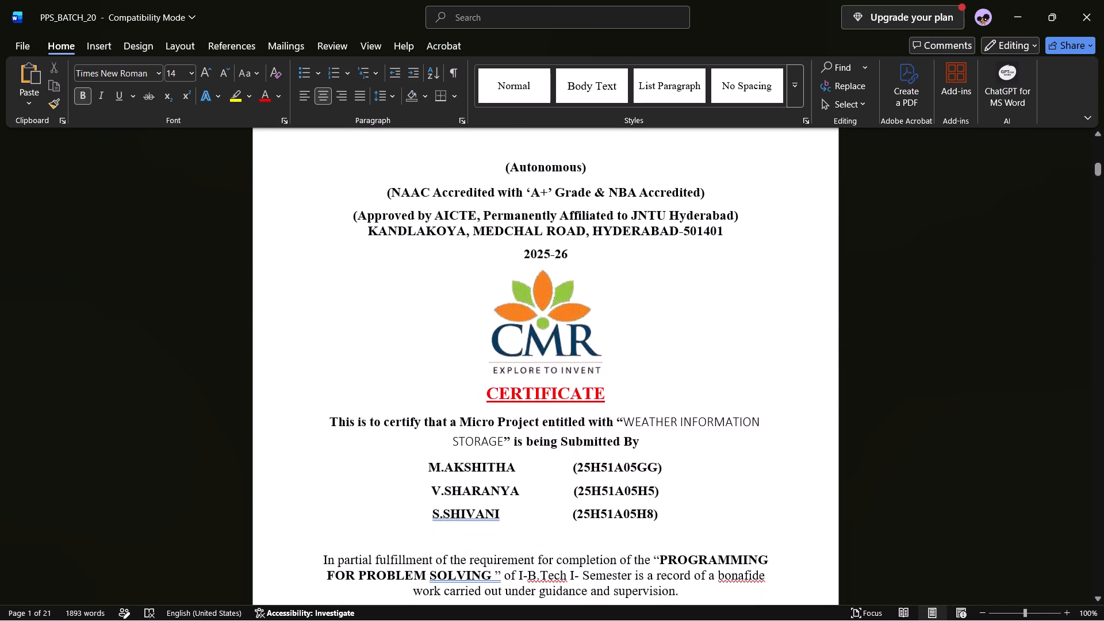
scroll(631, 450, "down", 1)
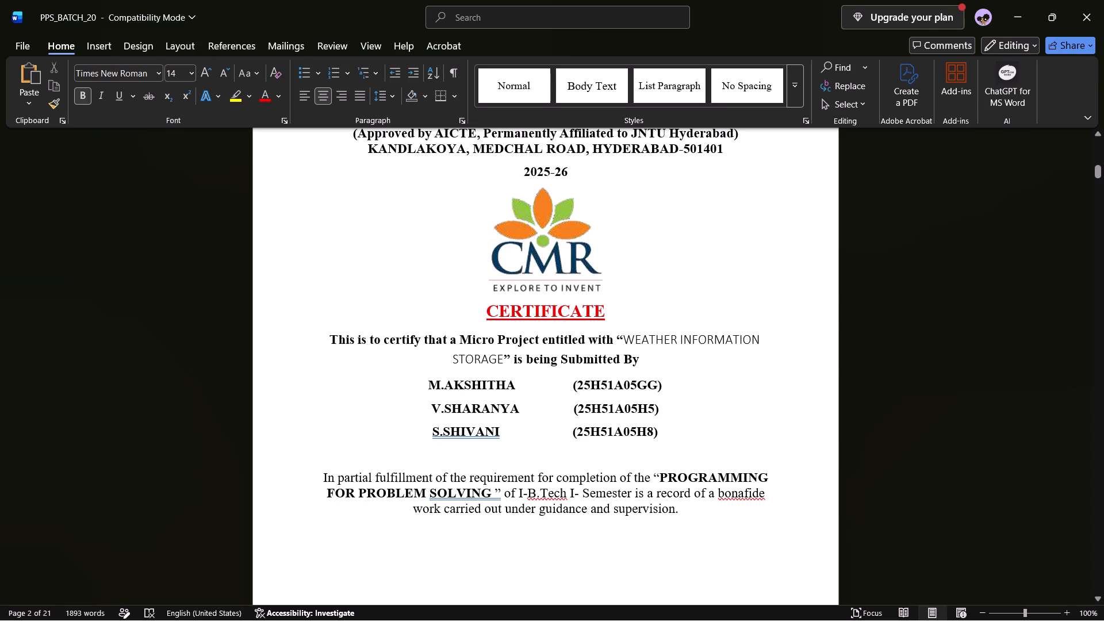
triple_click(678, 340)
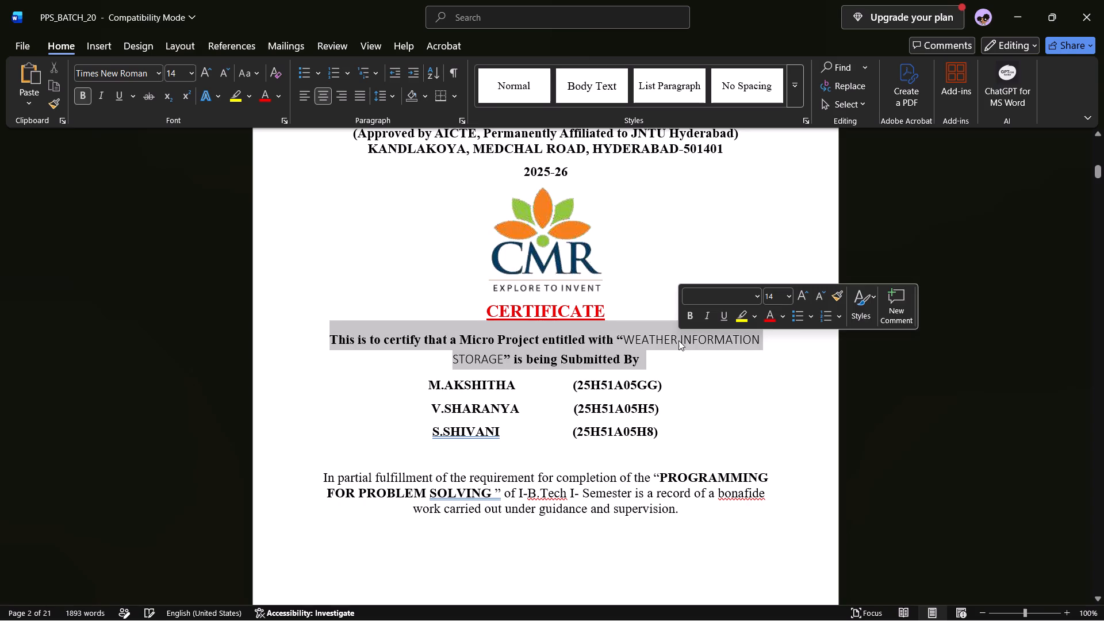
left_click(630, 338)
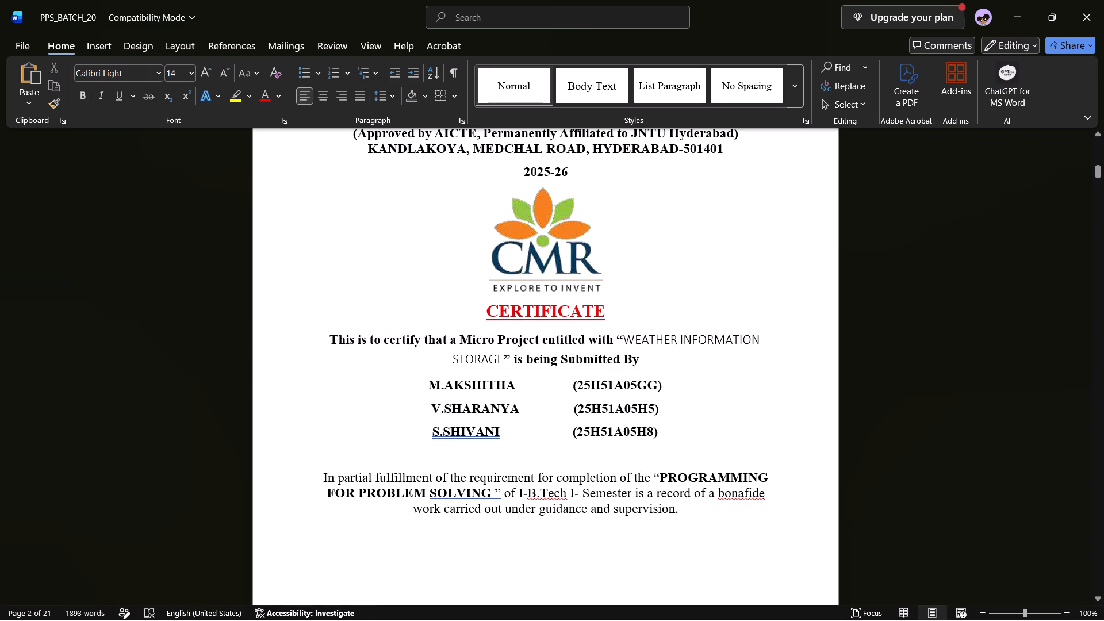
left_click_drag(623, 340, 631, 366)
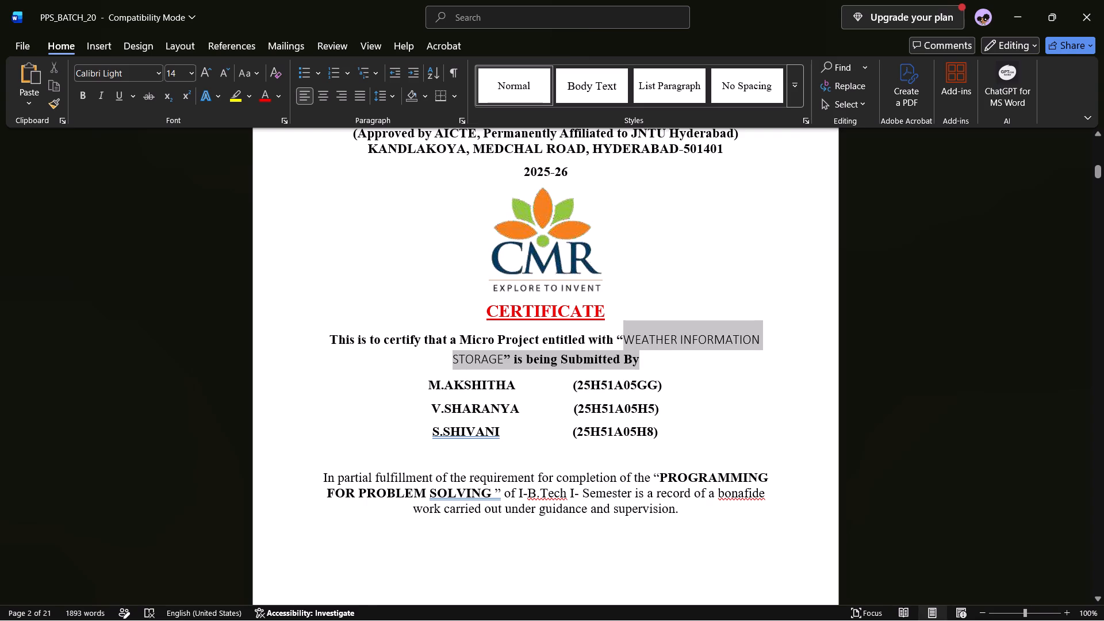
left_click_drag(631, 366, 503, 359)
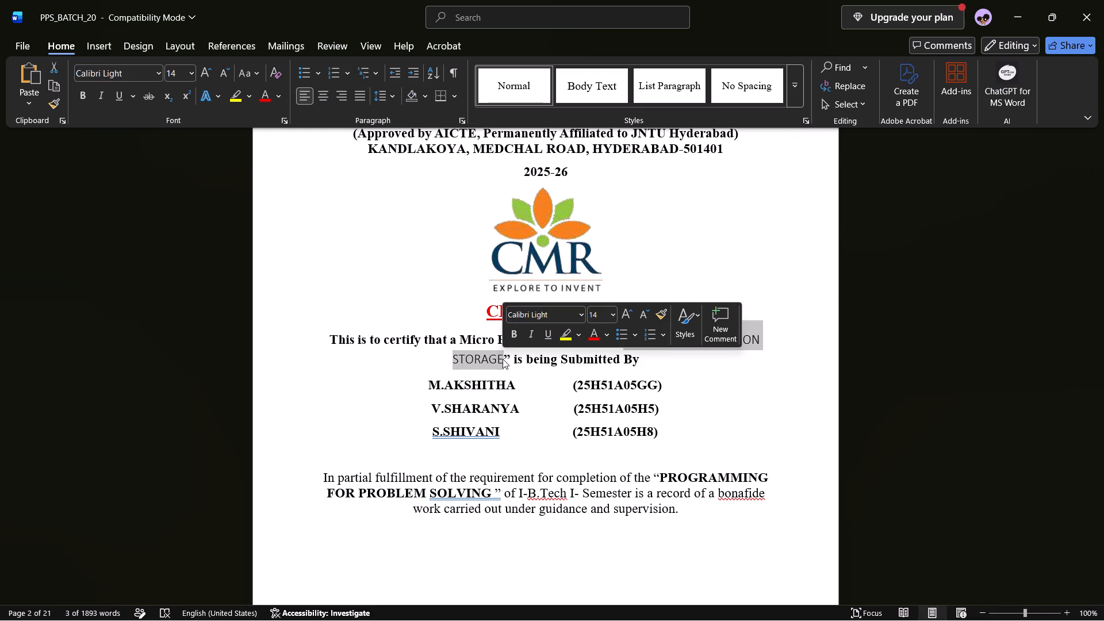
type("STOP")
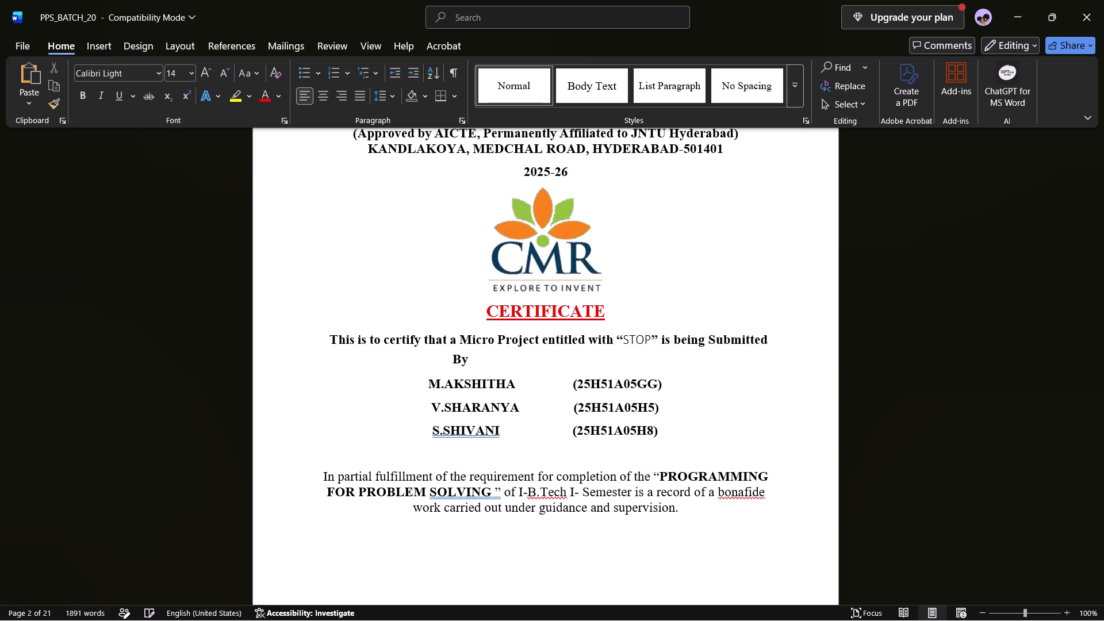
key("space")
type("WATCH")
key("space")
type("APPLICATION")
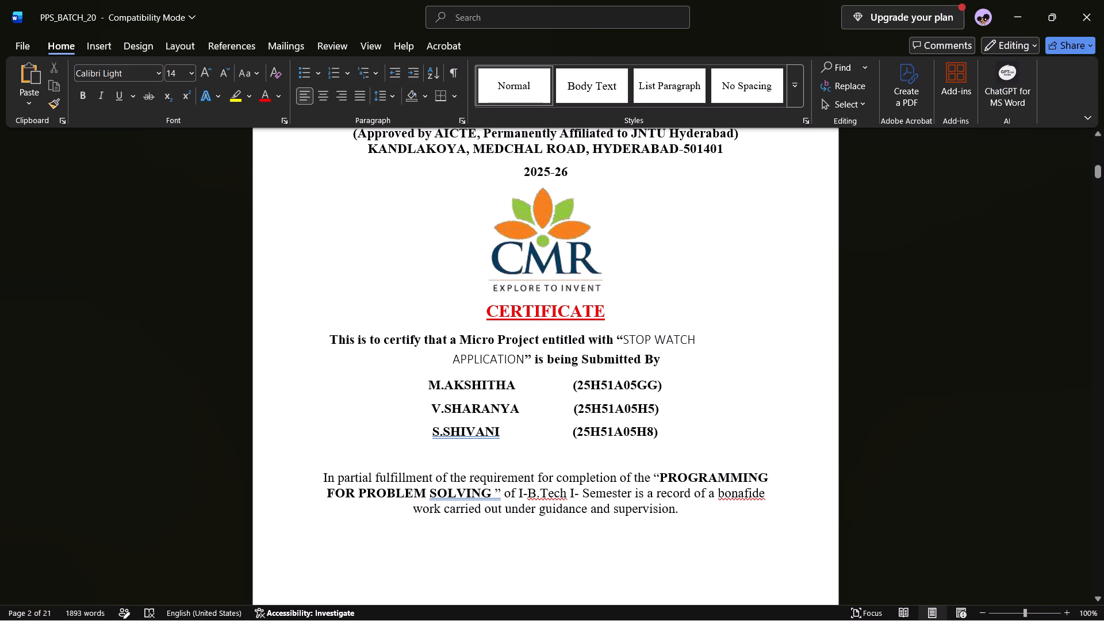
Format the certificate's STOP WATCH APPLICATION title in bold Times New Roman.
left_click_drag(623, 338, 527, 356)
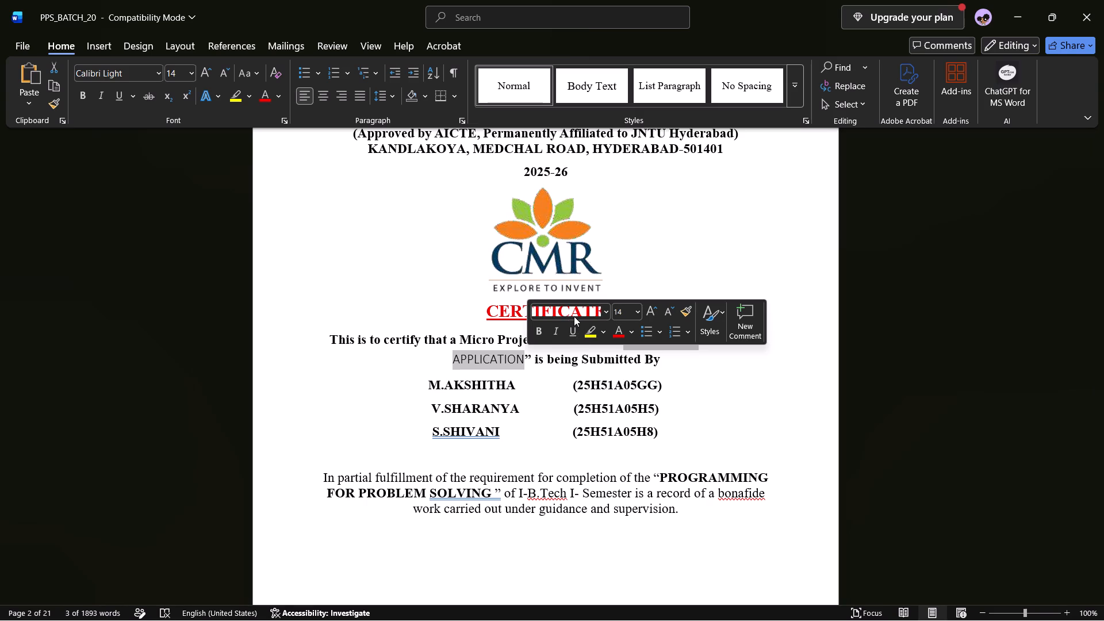
left_click(574, 316)
double_click(572, 312)
double_click(572, 312)
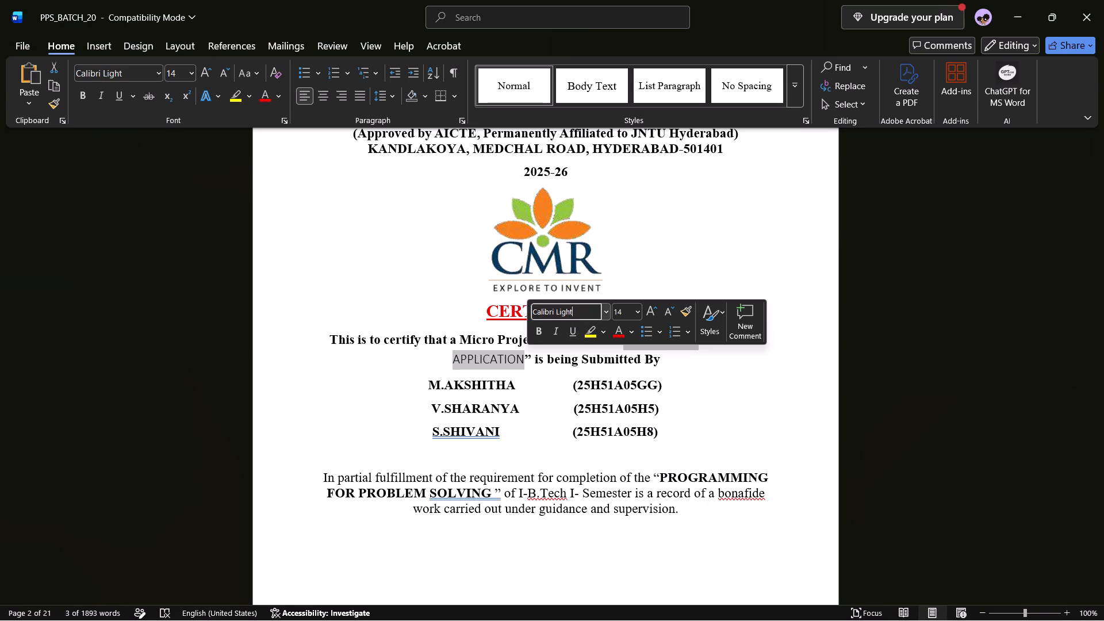
double_click(566, 311)
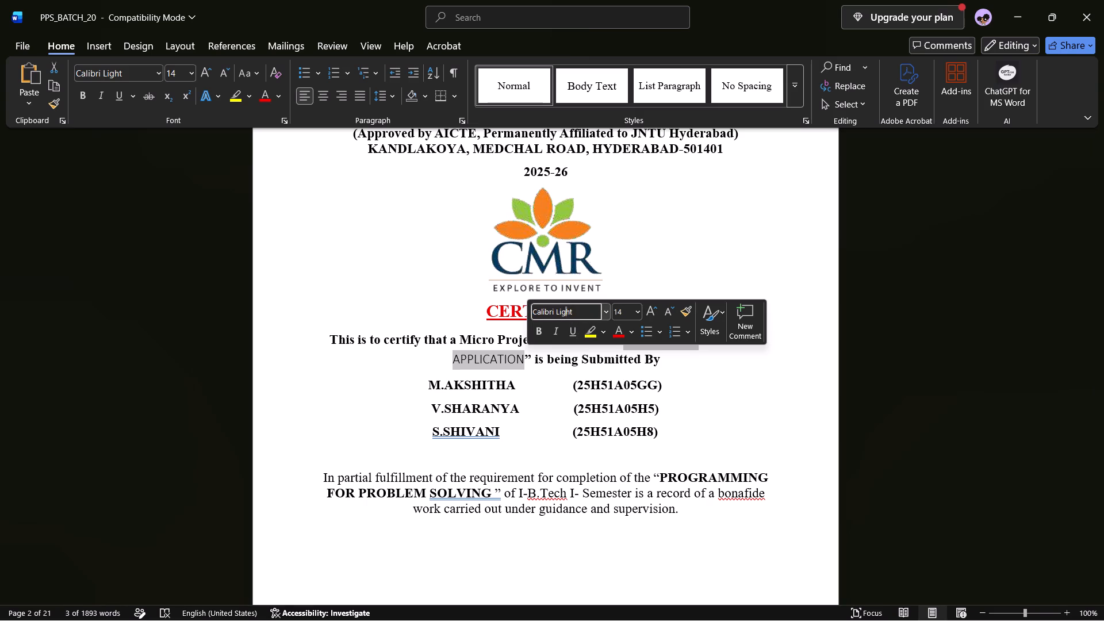
double_click(566, 311)
triple_click(566, 311)
left_click(566, 311)
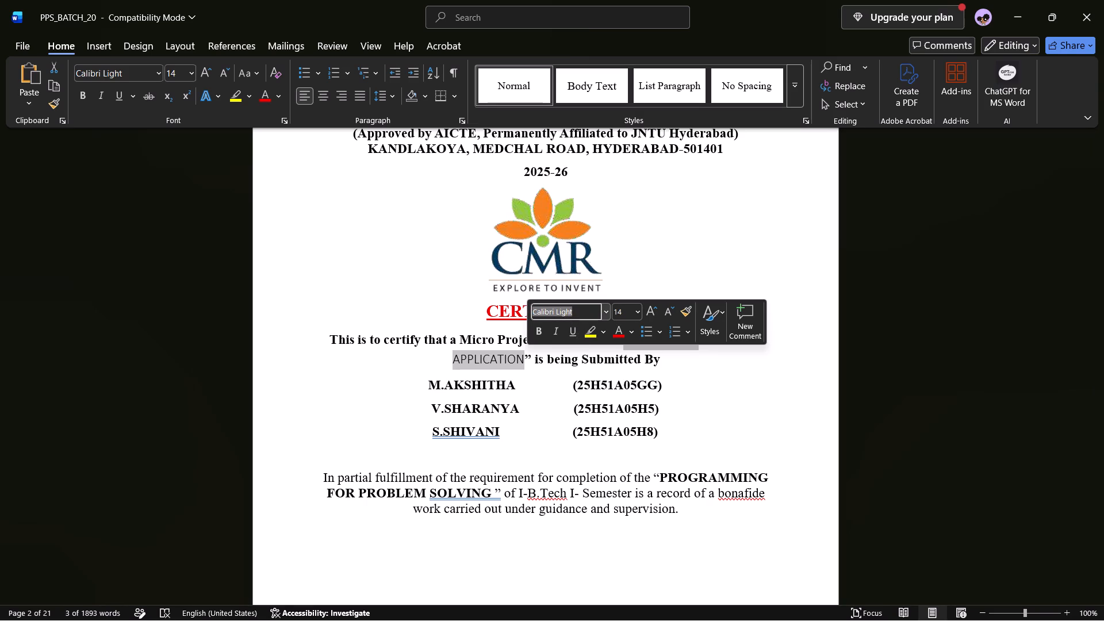
double_click(566, 311)
double_click(566, 311)
triple_click(566, 311)
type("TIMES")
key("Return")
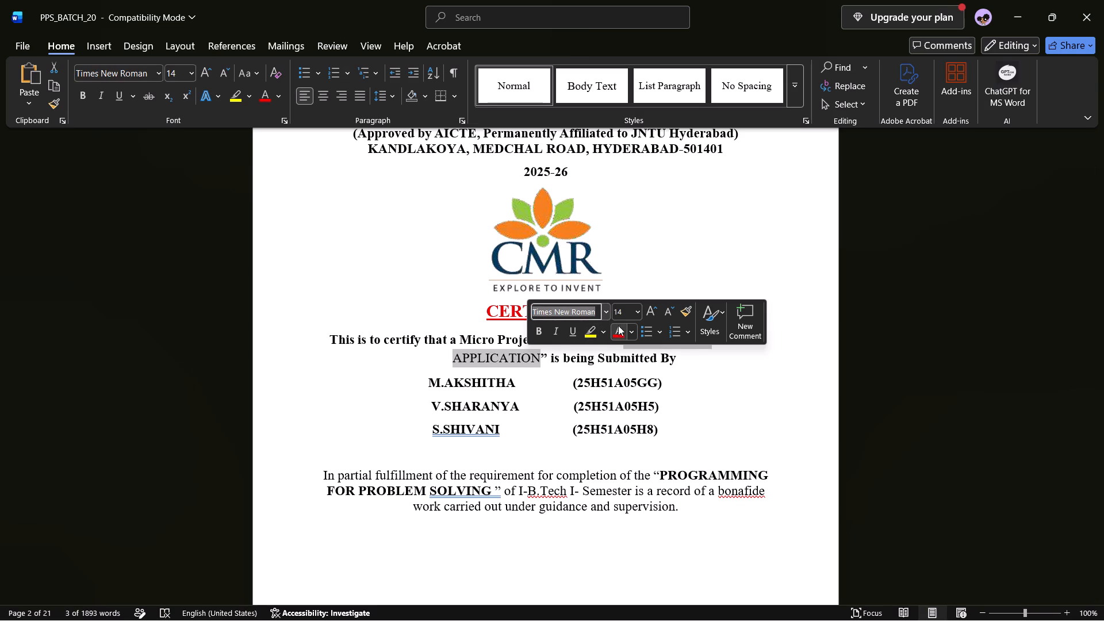
left_click(543, 328)
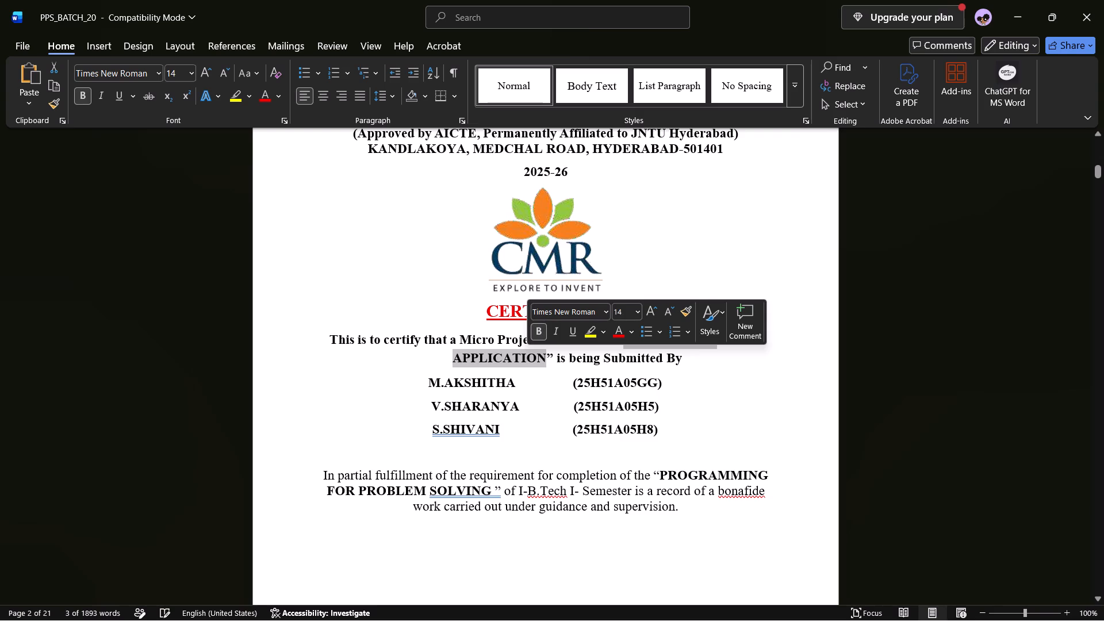
left_click(386, 370)
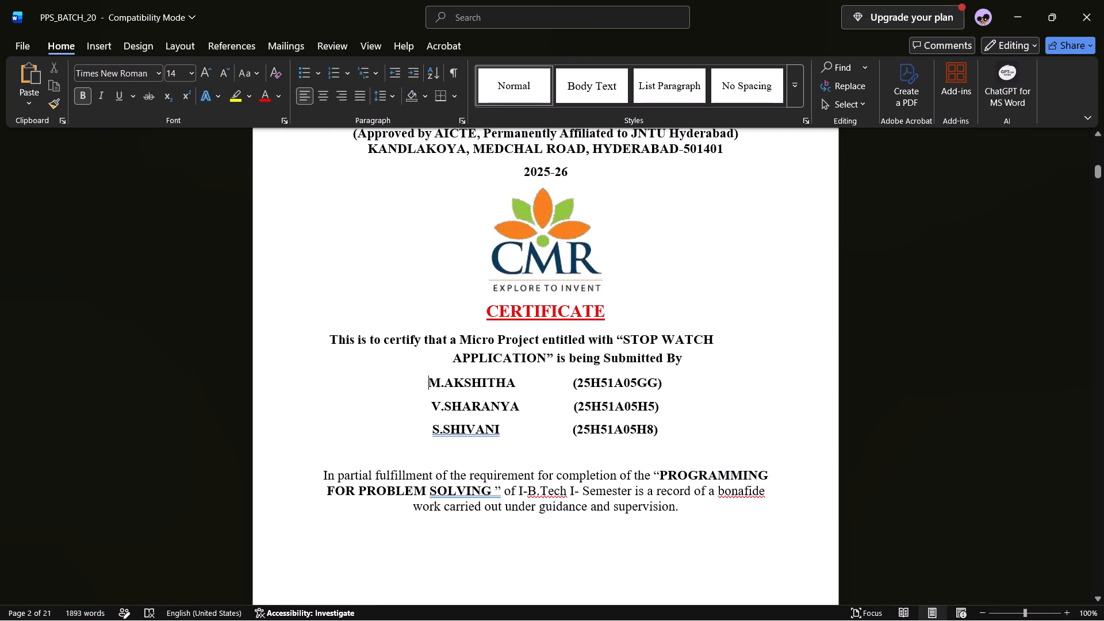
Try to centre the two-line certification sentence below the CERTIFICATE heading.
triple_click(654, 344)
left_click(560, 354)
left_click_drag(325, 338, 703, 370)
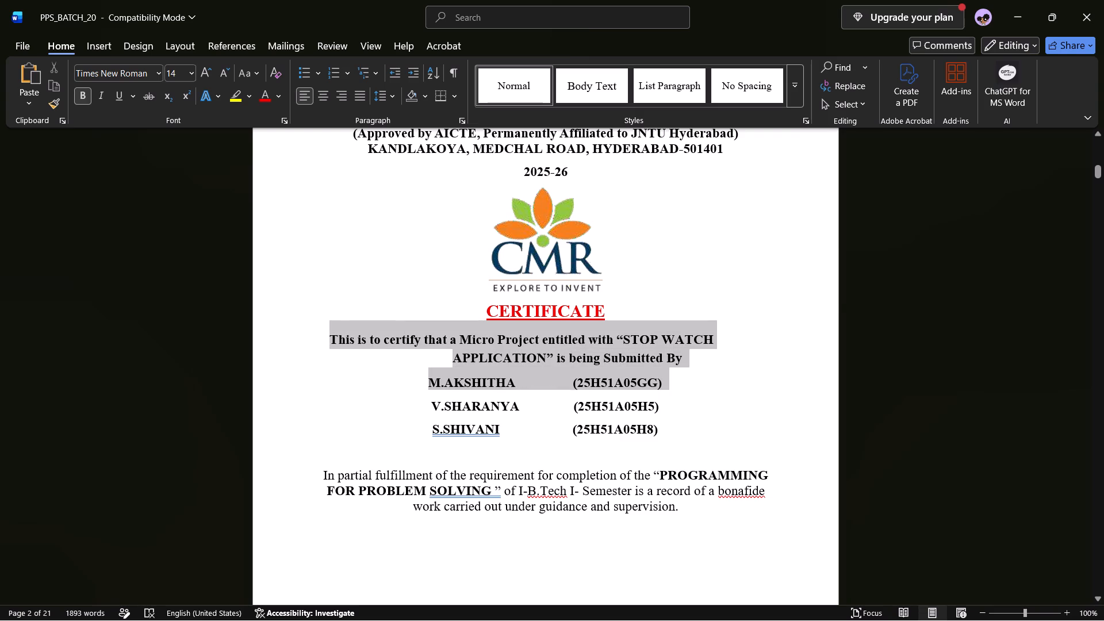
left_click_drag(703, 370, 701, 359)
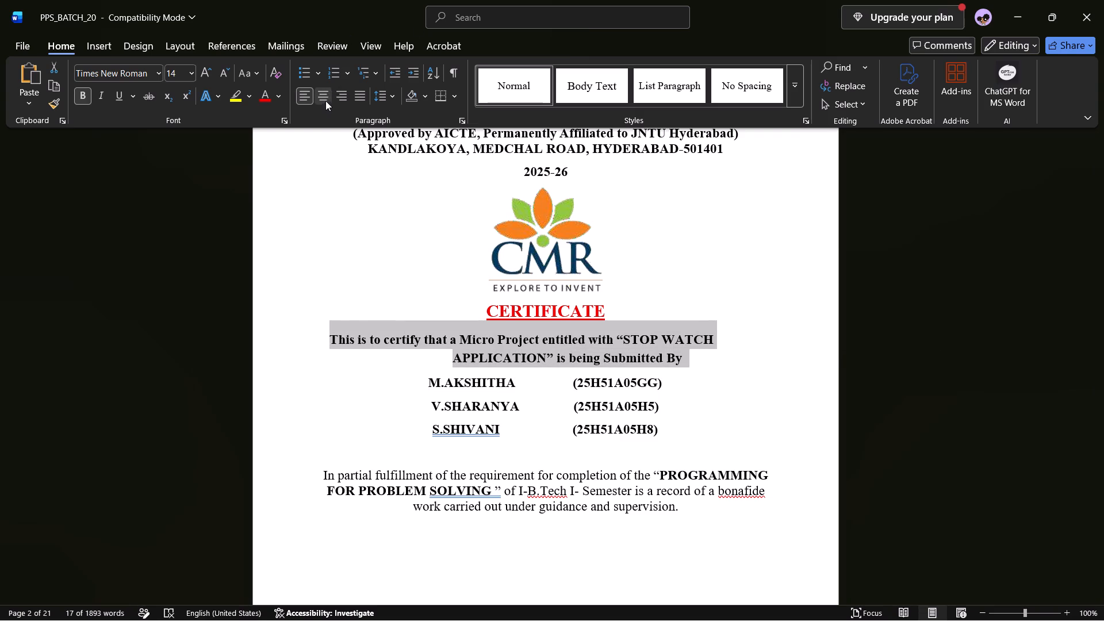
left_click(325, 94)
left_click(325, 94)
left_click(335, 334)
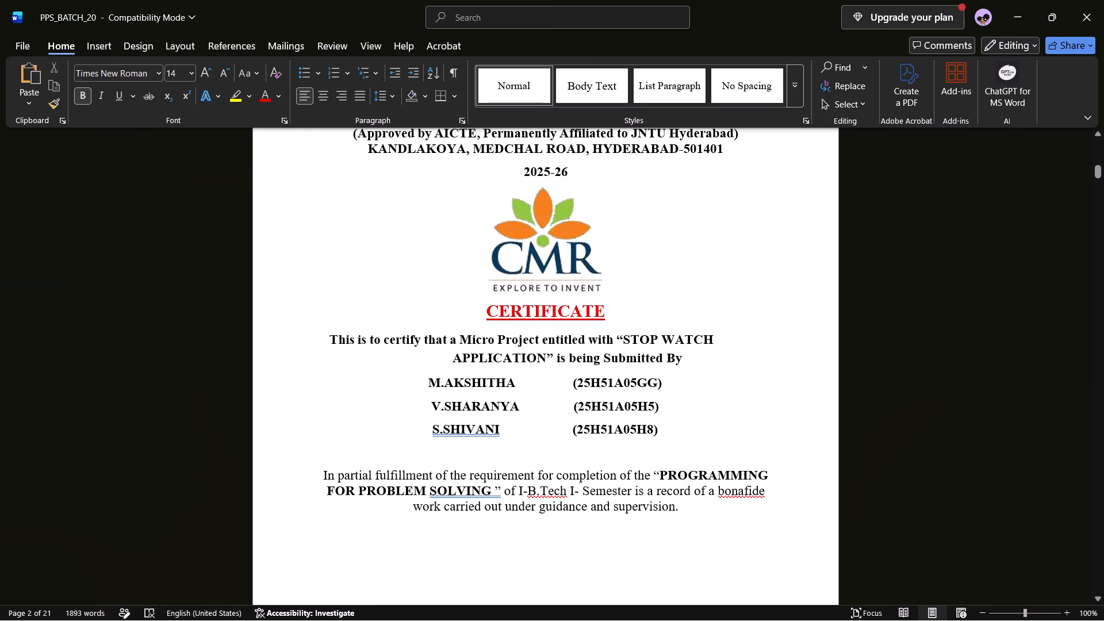
Break the certification sentence into a new paragraph before APPLICATION and centre that second line.
left_click(450, 355)
key("BackSpace")
key("Return")
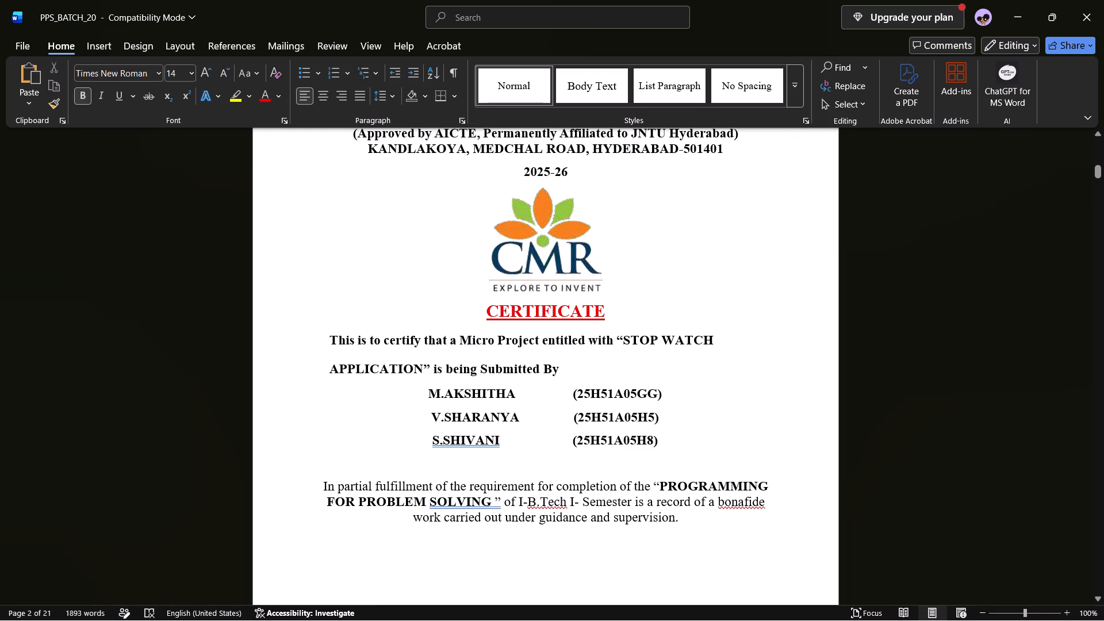
left_click(327, 101)
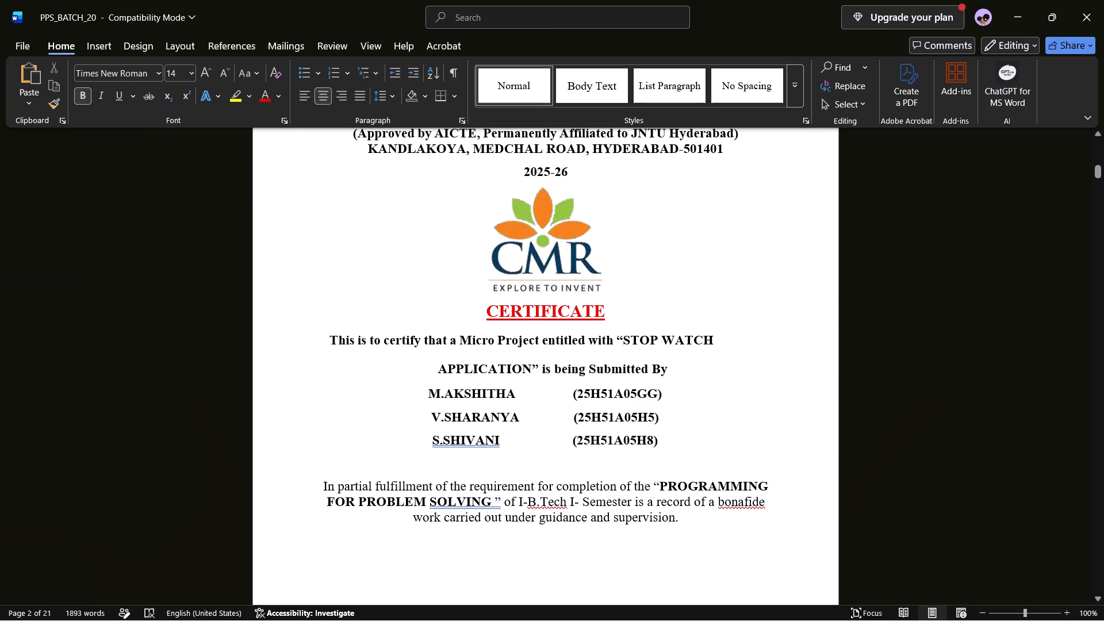
Set the line spacing of the certificate's APPLICATION line to 1.0 and remove the space before its paragraph.
left_click(499, 355)
left_click(385, 94)
left_click(394, 117)
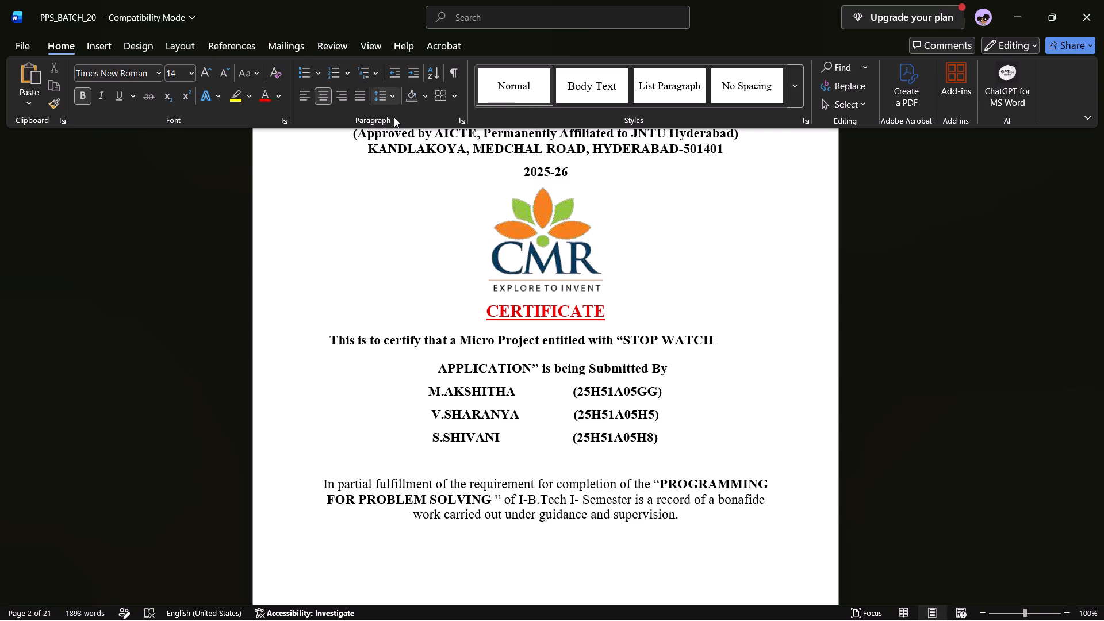
left_click(376, 101)
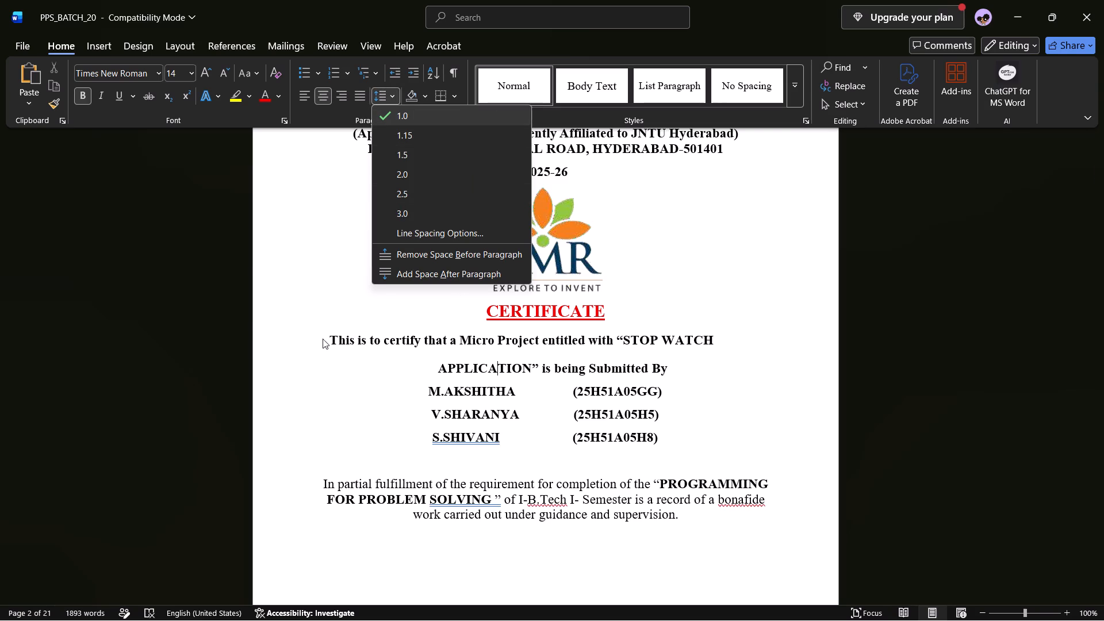
left_click(451, 246)
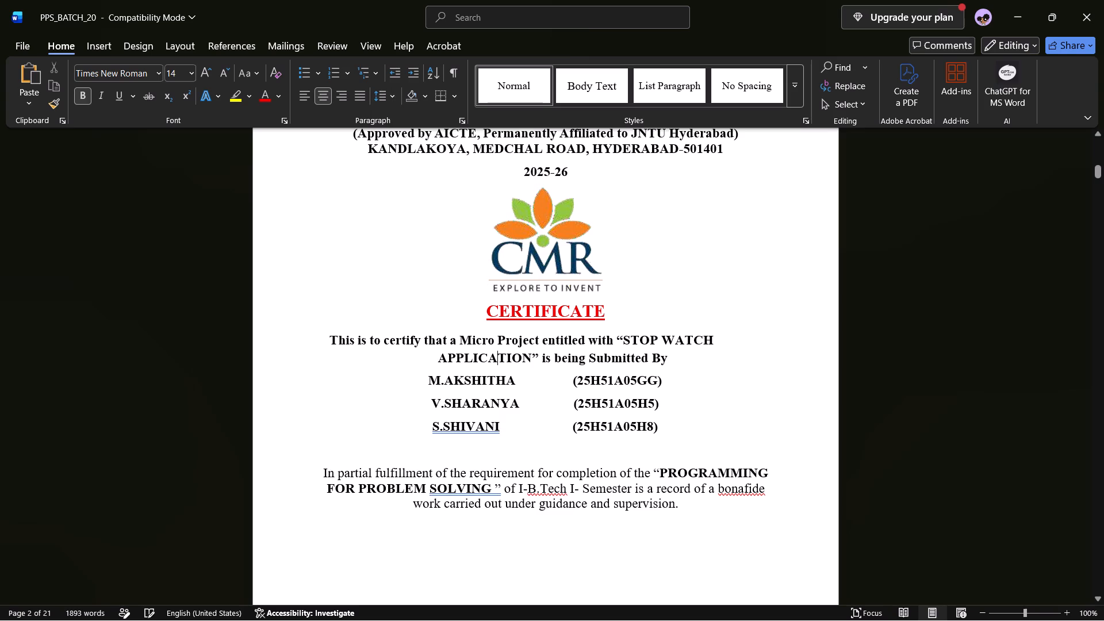
Replace the third student's name in the certificate's Submitted By list with the new team member's initial and name.
left_click(437, 384)
left_click_drag(431, 425, 484, 425)
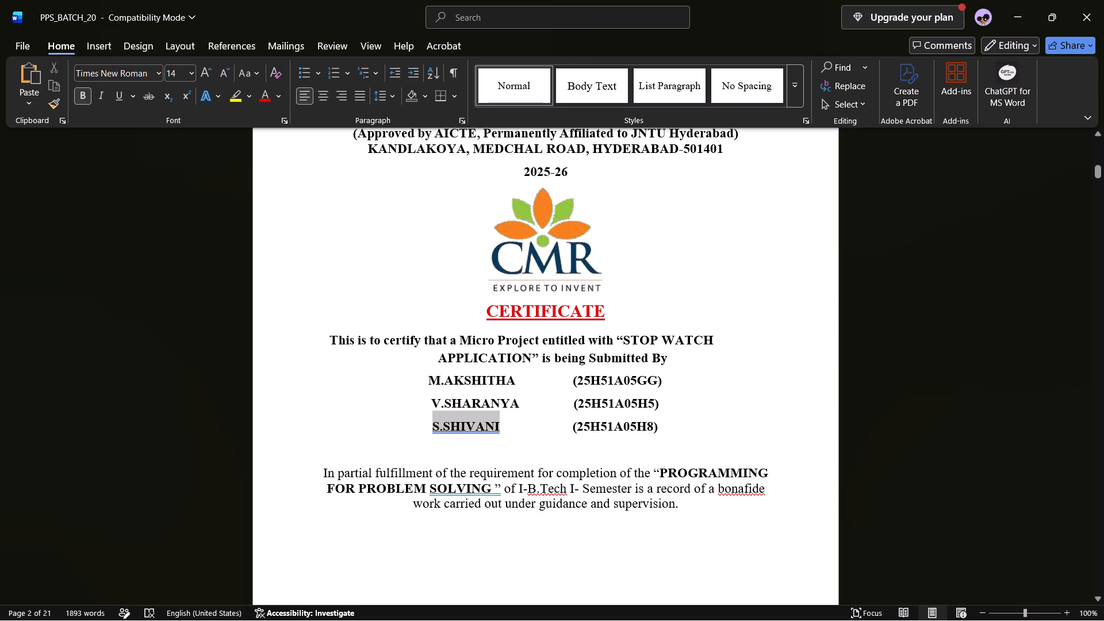
left_click_drag(484, 425, 513, 430)
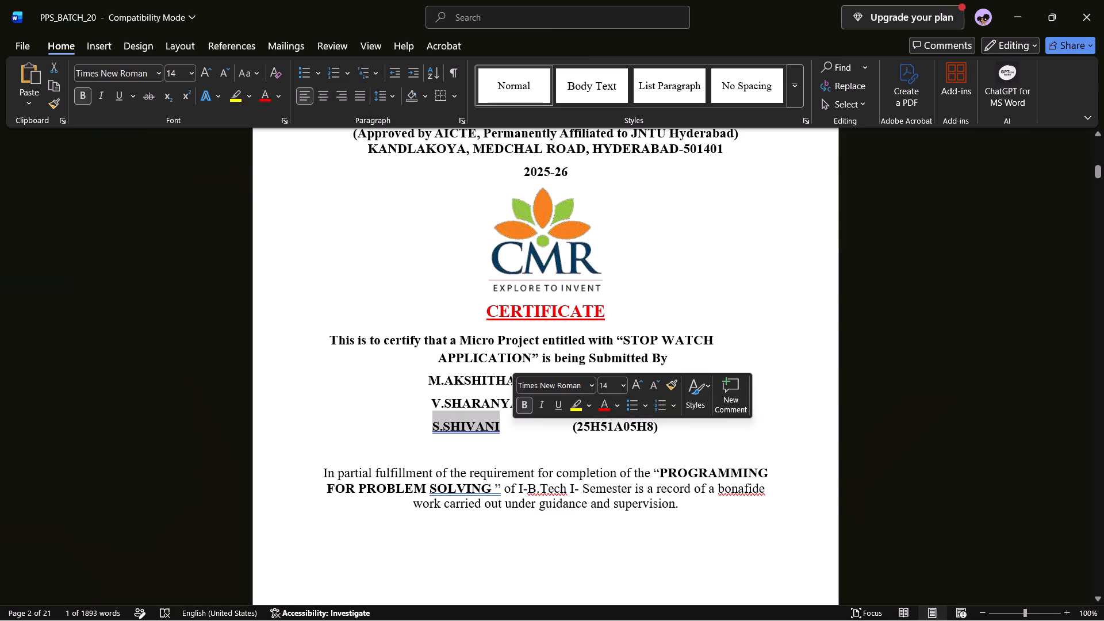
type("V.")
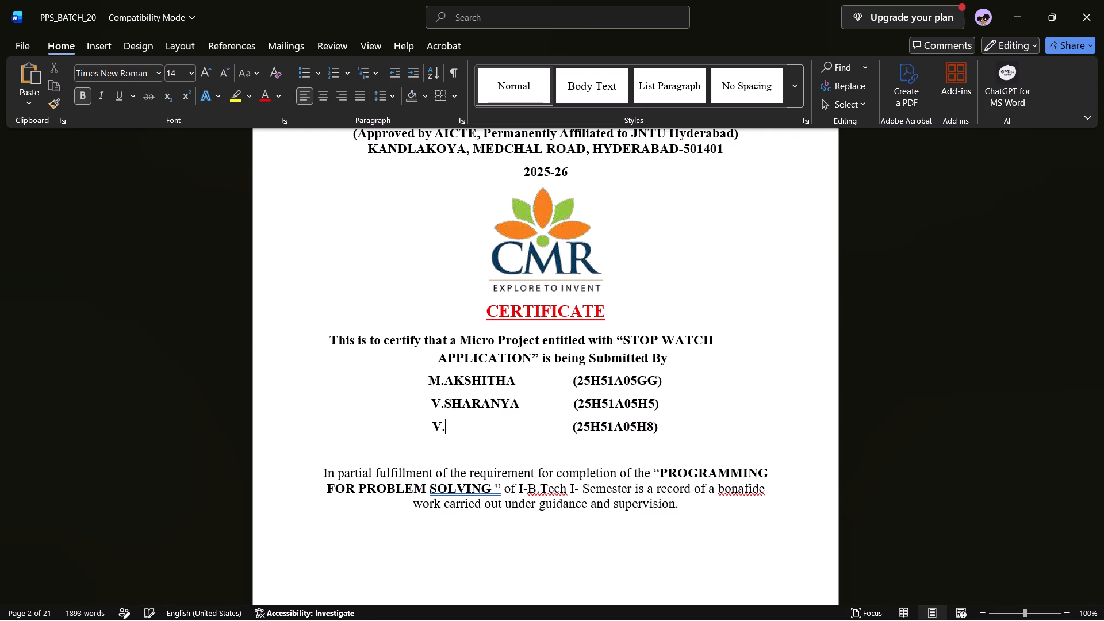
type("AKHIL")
Replace the third student's roll number inside the parentheses on the certificate with the new team member's roll number.
triple_click(593, 427)
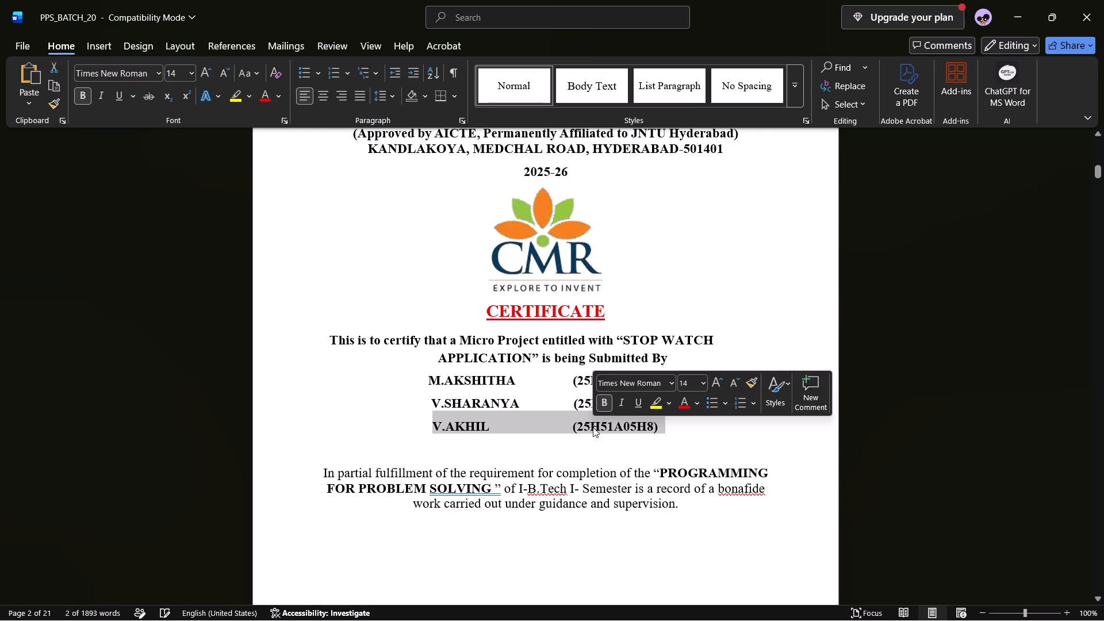
triple_click(593, 427)
double_click(593, 427)
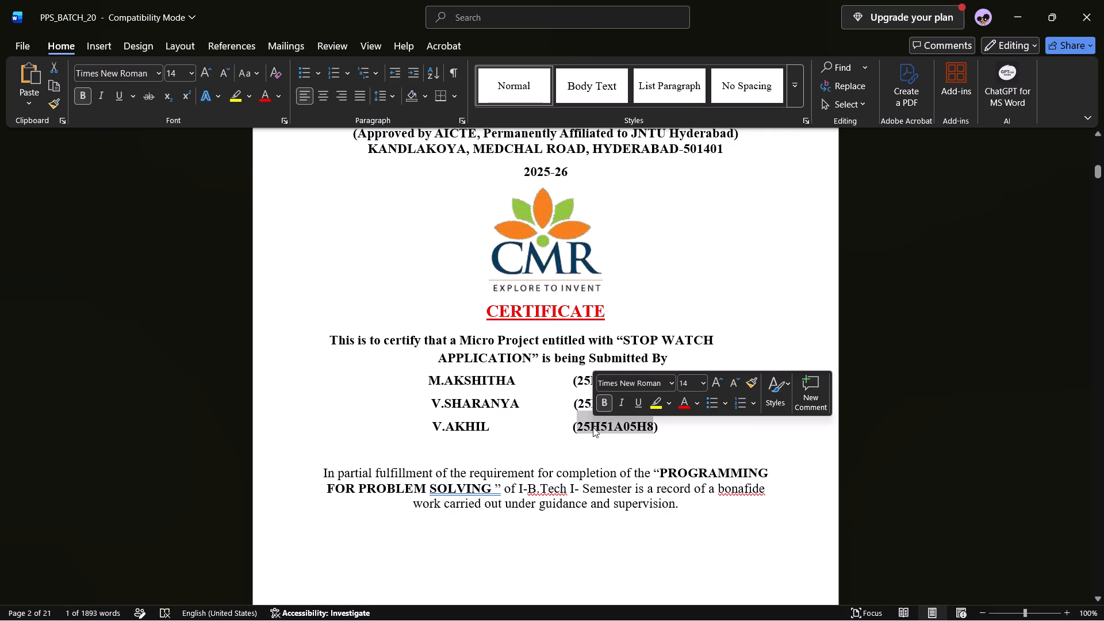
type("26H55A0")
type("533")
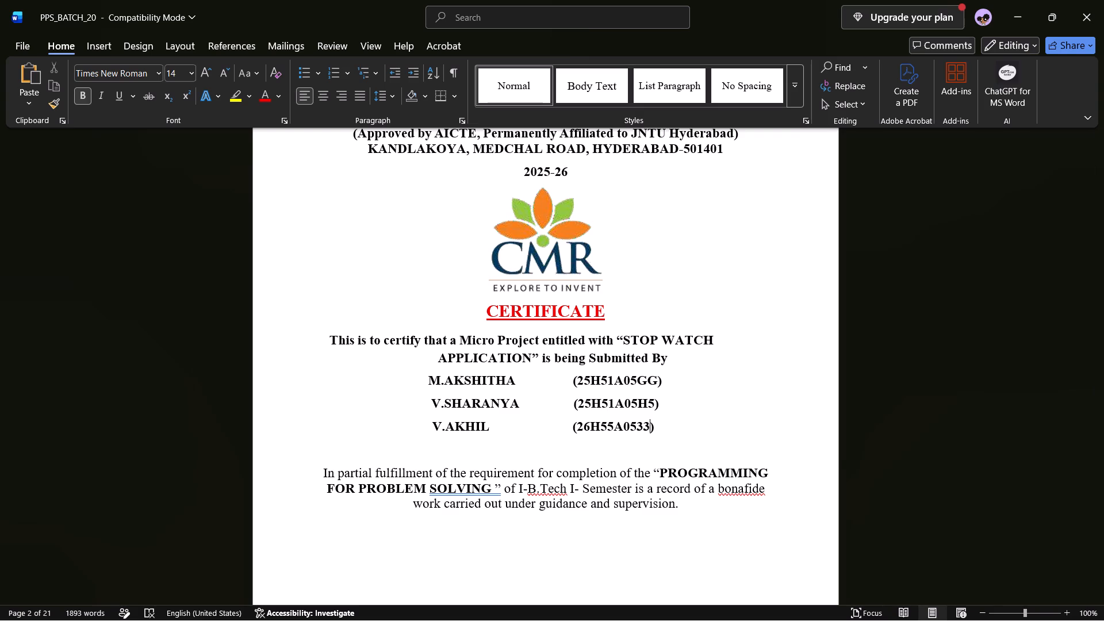
Select the word PROGRAMMING in the certificate's partial fulfillment paragraph.
double_click(727, 471)
double_click(727, 471)
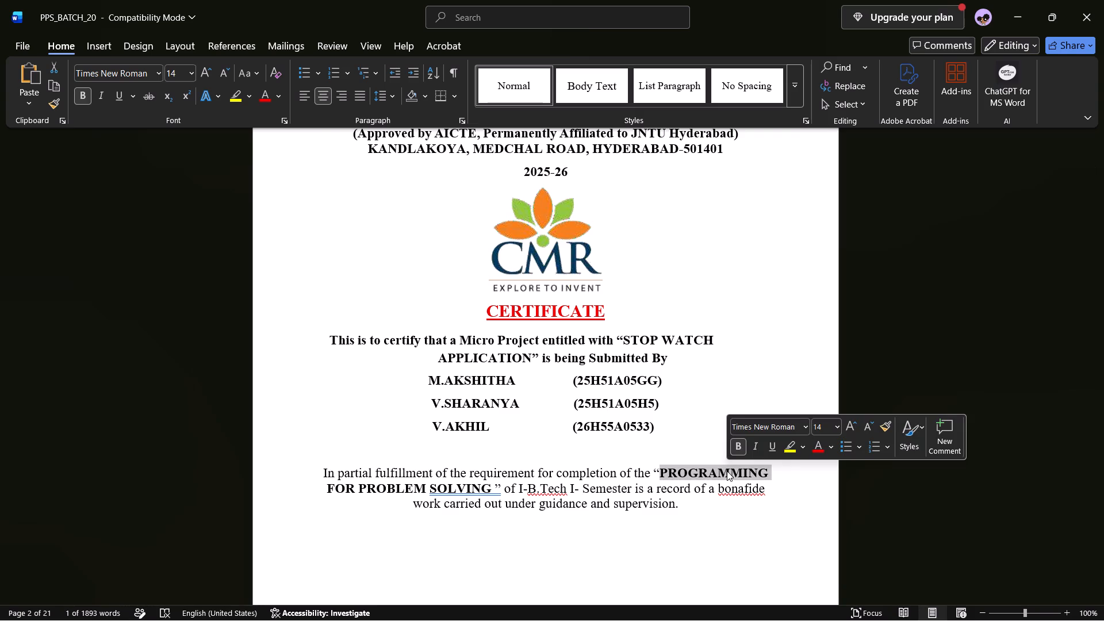
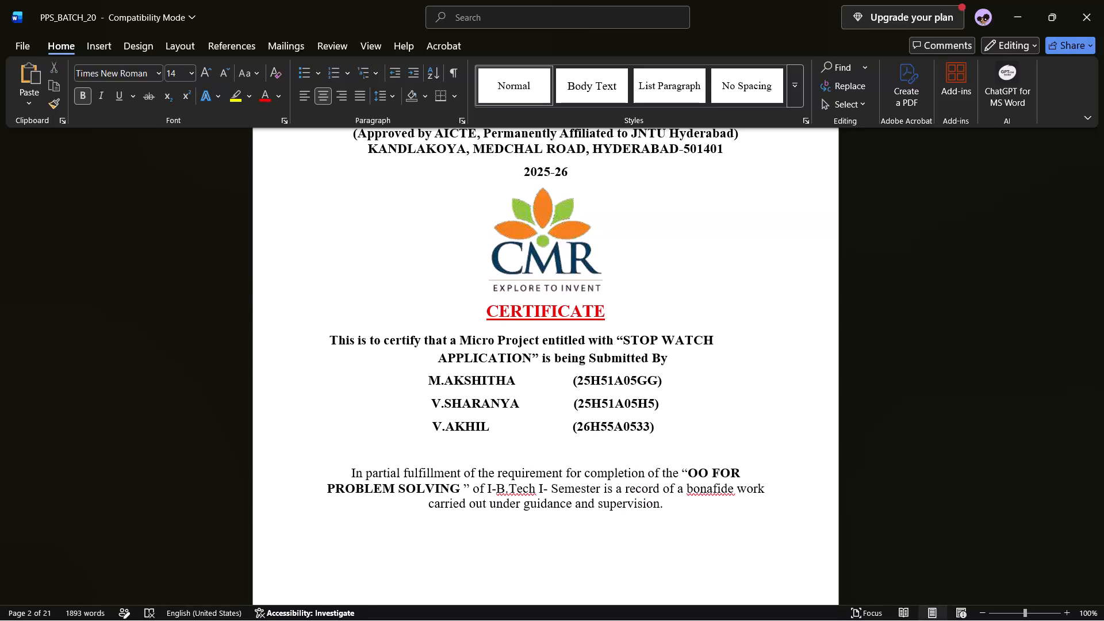
Enter OBJECT ORIENTED PROGRAMMING THROUGH JAVA as the course name in the certificate's partial fulfillment paragraph, in place of the word PROGRAMMING.
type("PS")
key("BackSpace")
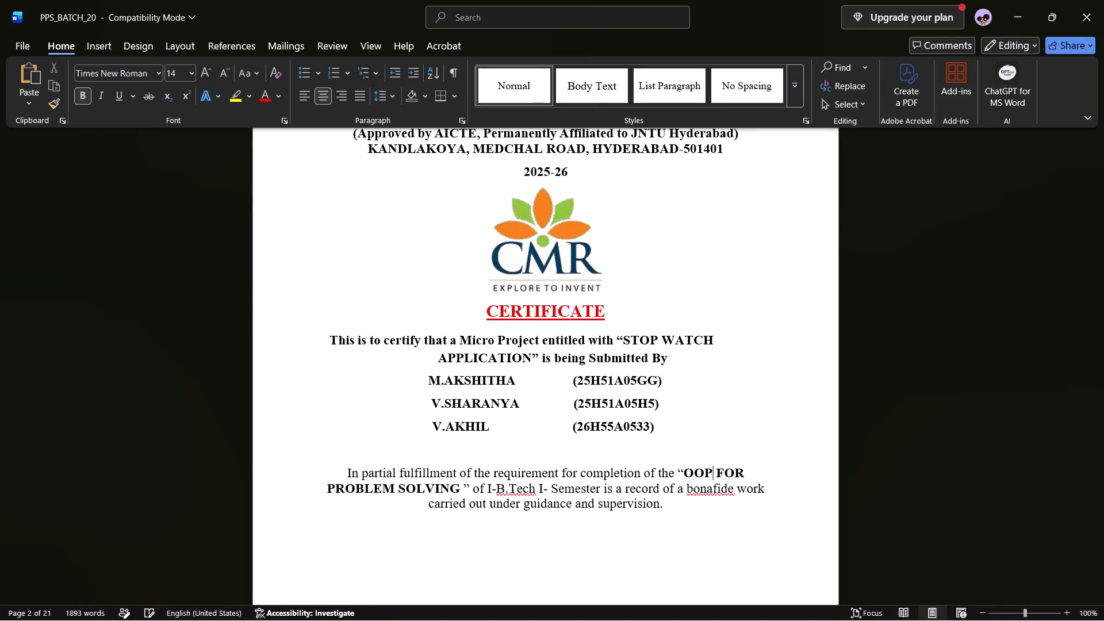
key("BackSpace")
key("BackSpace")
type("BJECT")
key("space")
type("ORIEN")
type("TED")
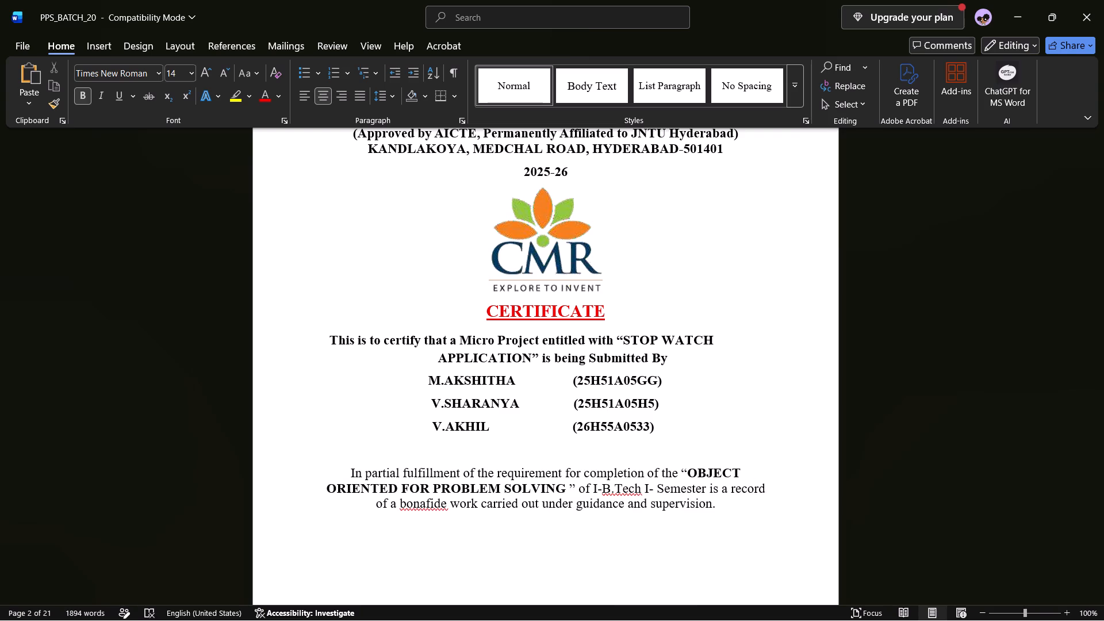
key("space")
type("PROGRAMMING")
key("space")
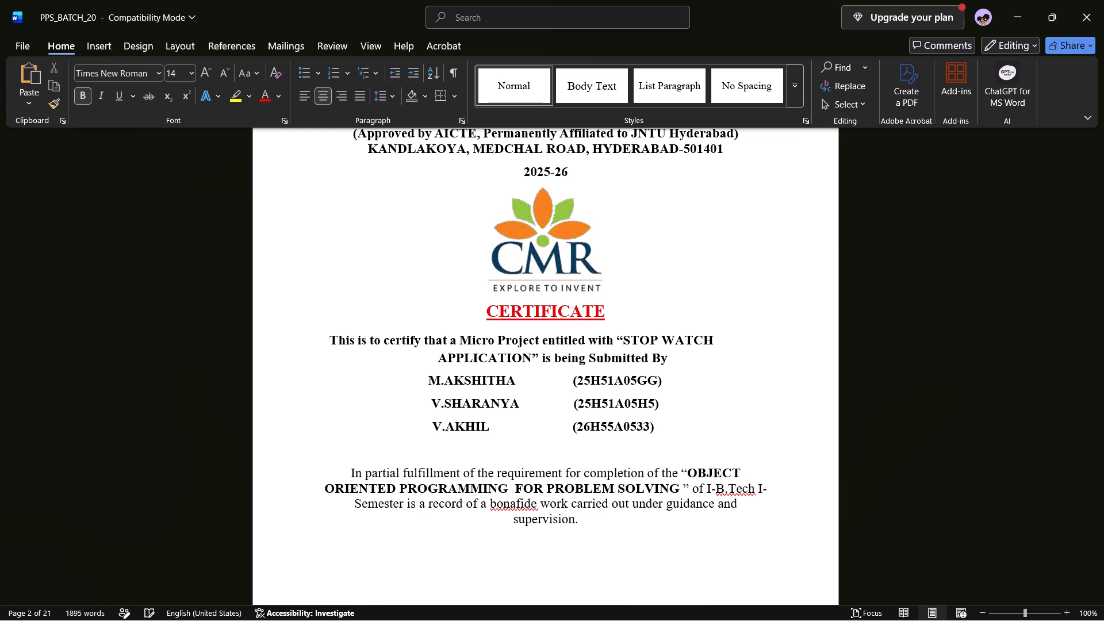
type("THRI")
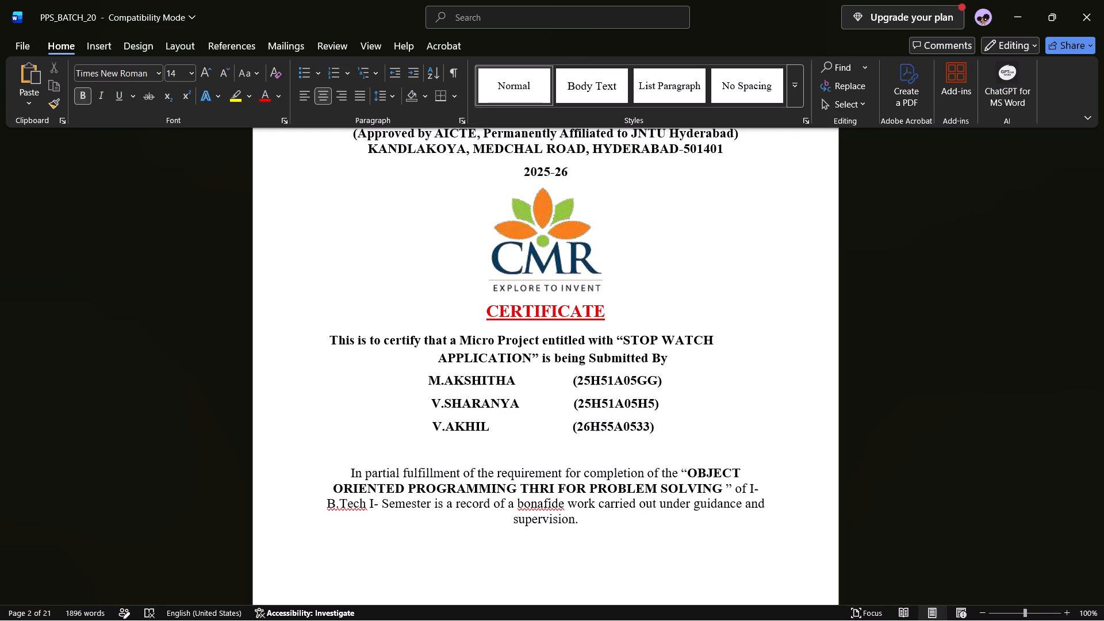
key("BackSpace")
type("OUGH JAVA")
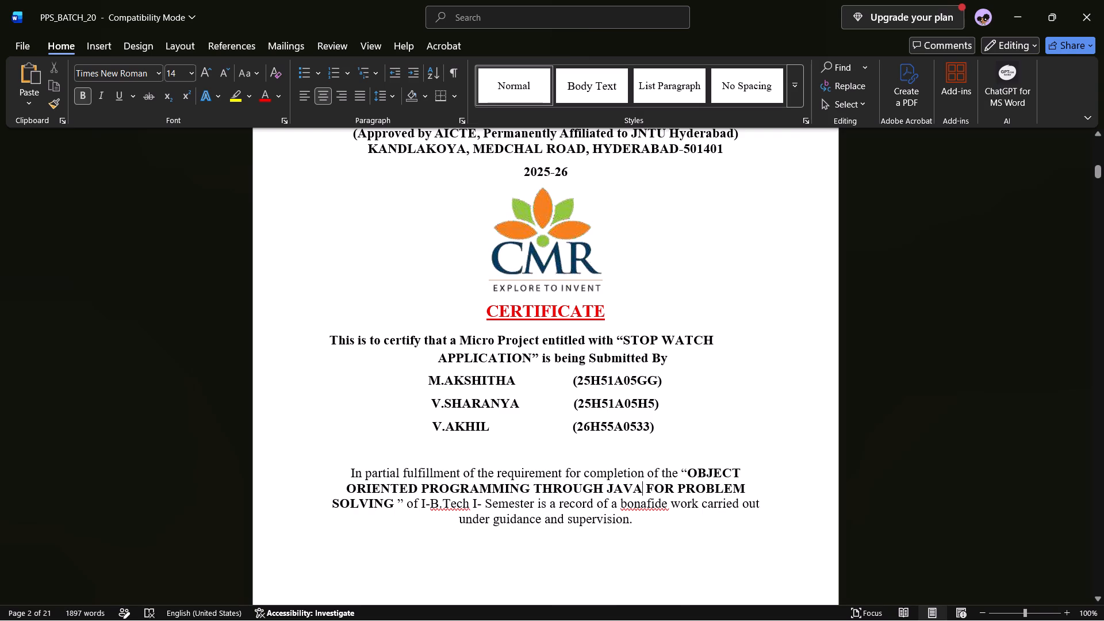
Delete the leftover words FOR PROBLEM SOLVING after JAVA in the certificate's quoted course name.
double_click(374, 501)
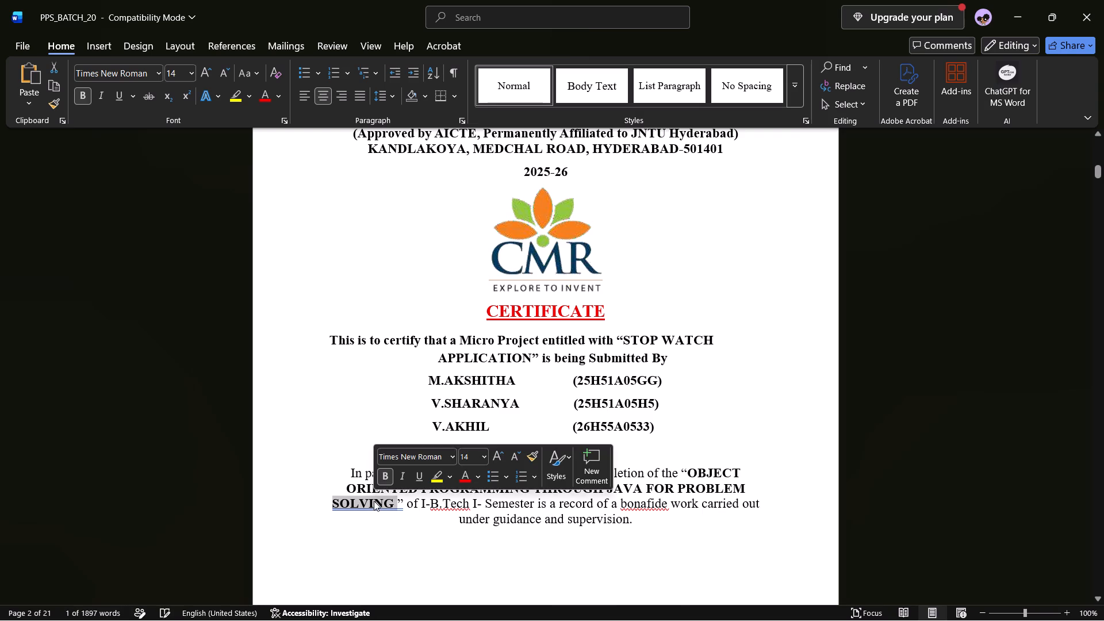
key("BackSpace")
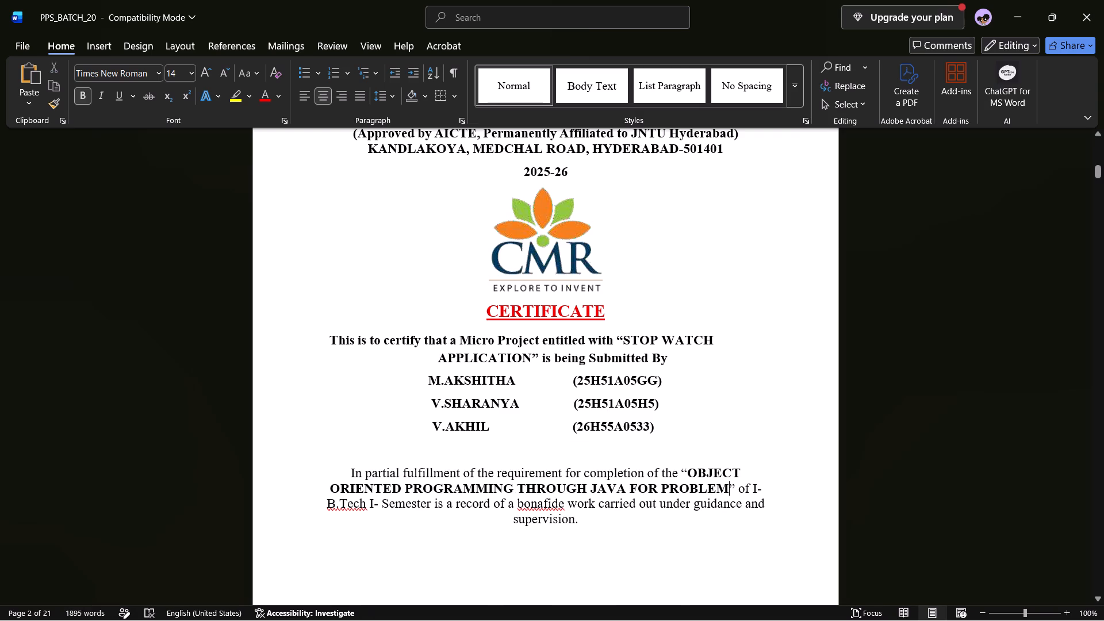
key("BackSpace")
key("BackSpace")
key("BackSpace")
key("BackSpace")
key("BackSpace")
key("BackSpace")
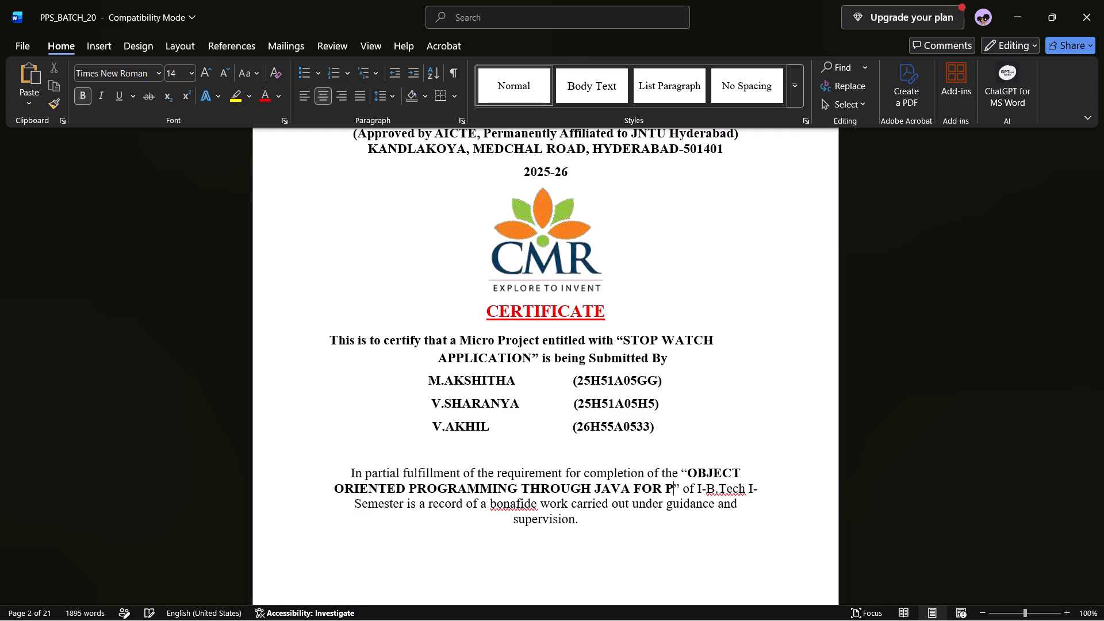
key("BackSpace")
key("BackSpace")
key("BackSpace")
key("BackSpace")
key("BackSpace")
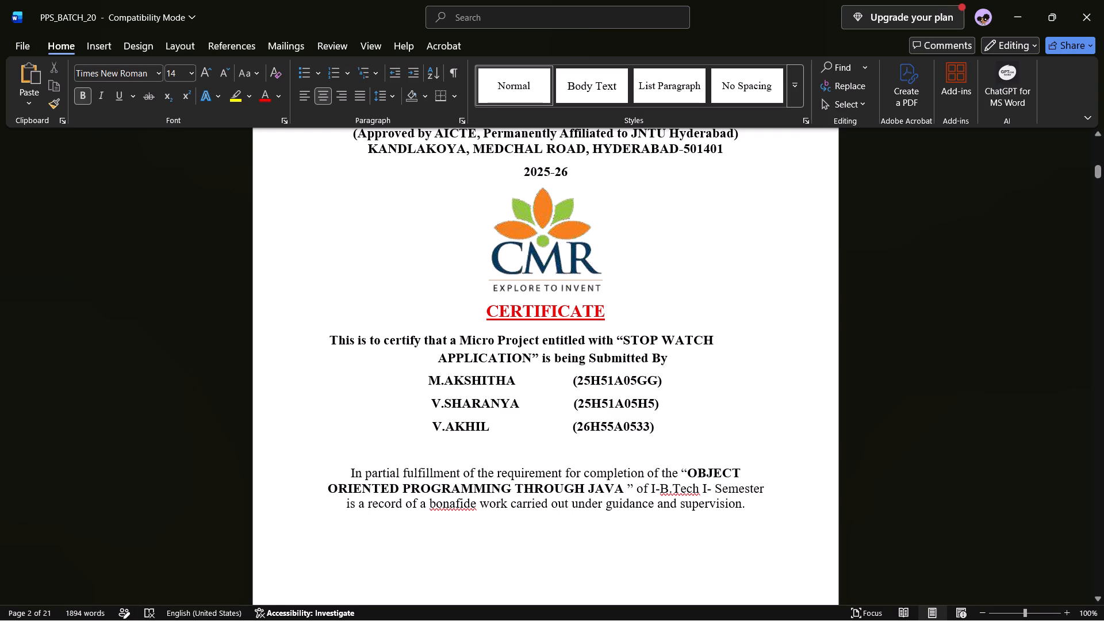
Change the certificate's year to II-B.Tech and remove the space between “I-” and “Semester”.
left_click(654, 490)
key("BackSpace")
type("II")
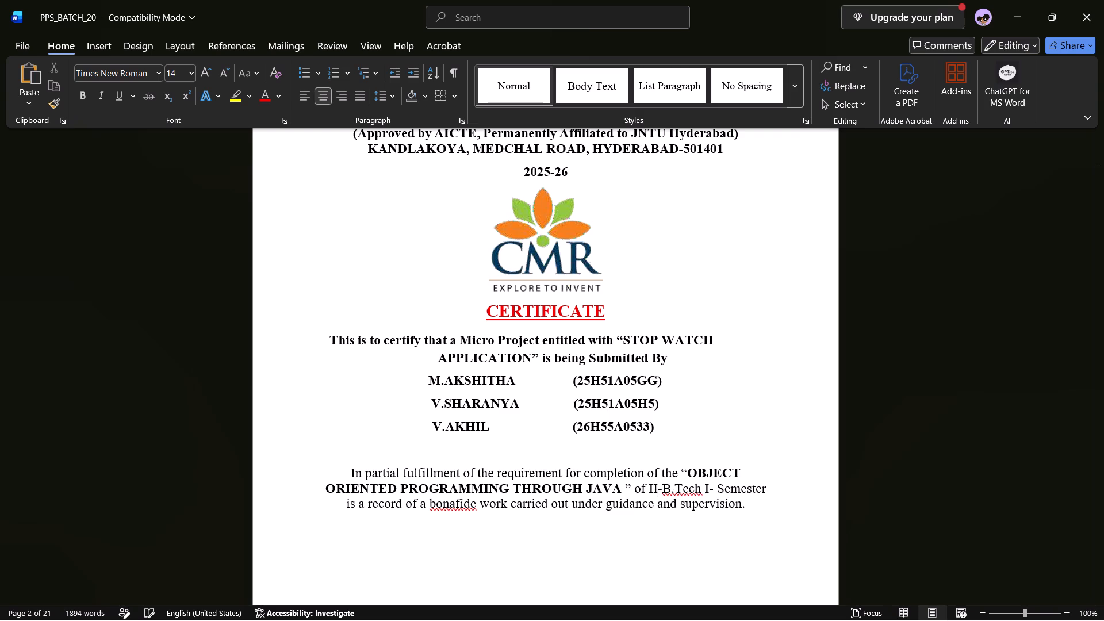
left_click(715, 489)
key("BackSpace")
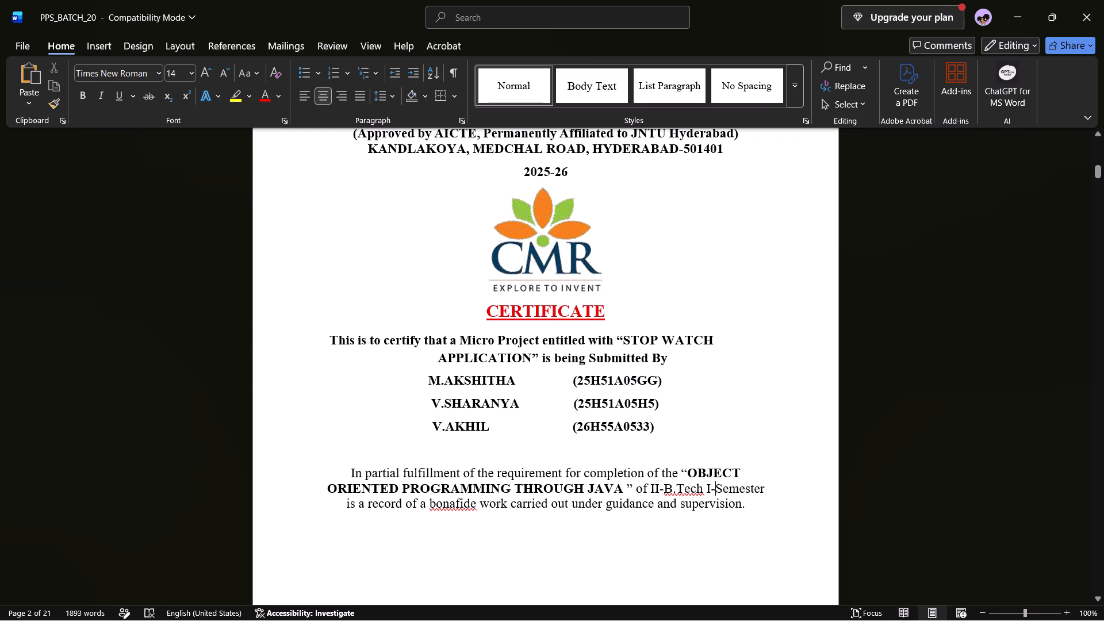
Replace the third student's name at the end of the Acknowledgement page with the new team member's initial and name.
scroll(685, 549, "down", 2)
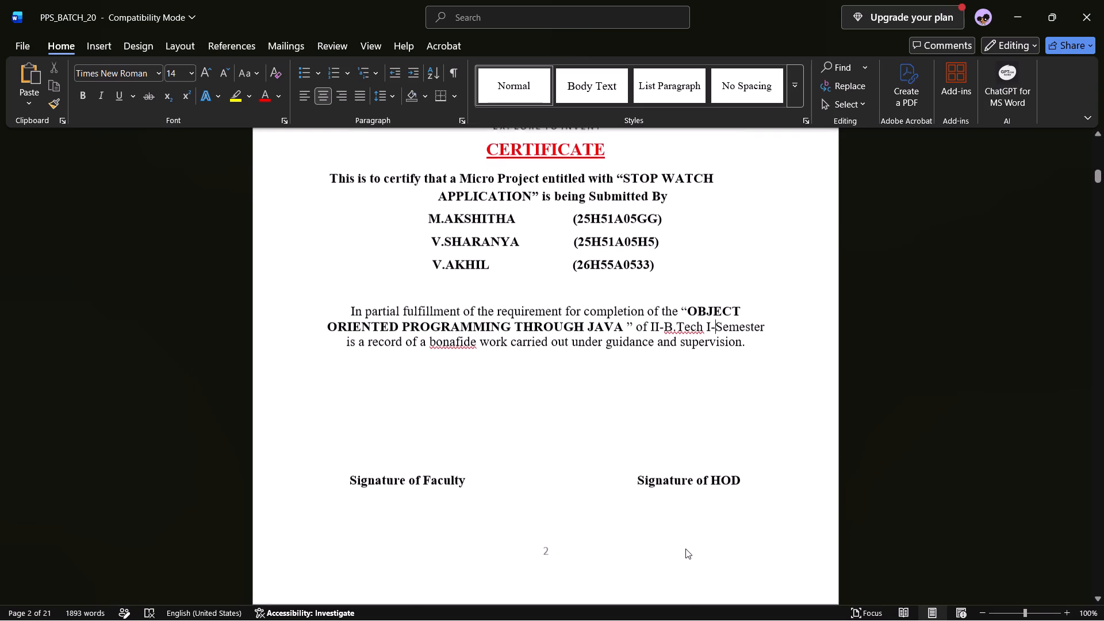
scroll(685, 549, "down", 4)
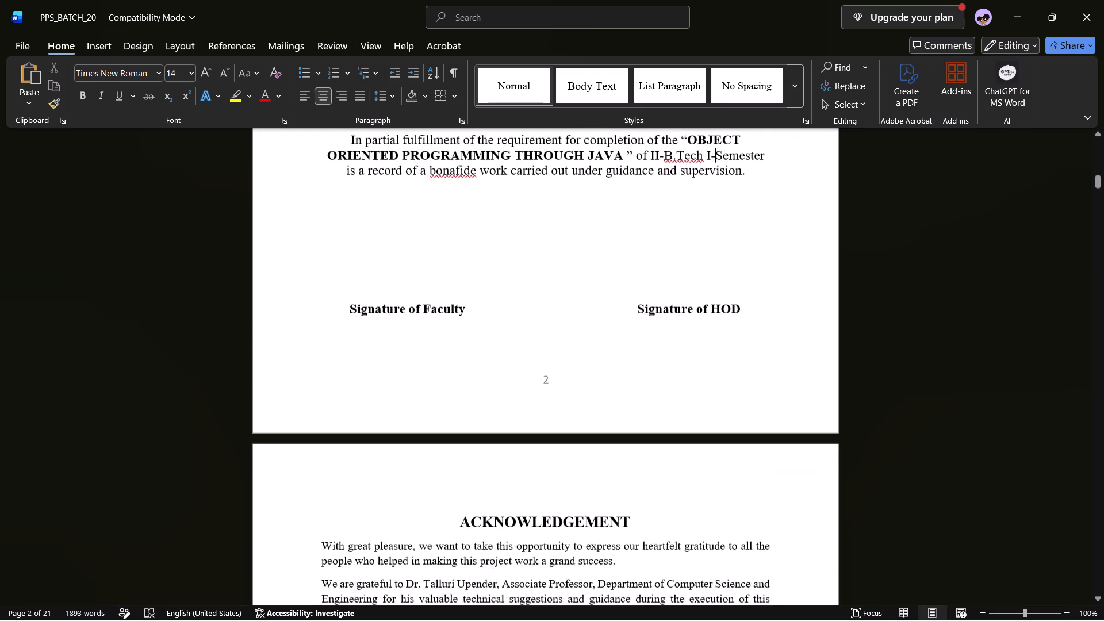
scroll(685, 549, "down", 7)
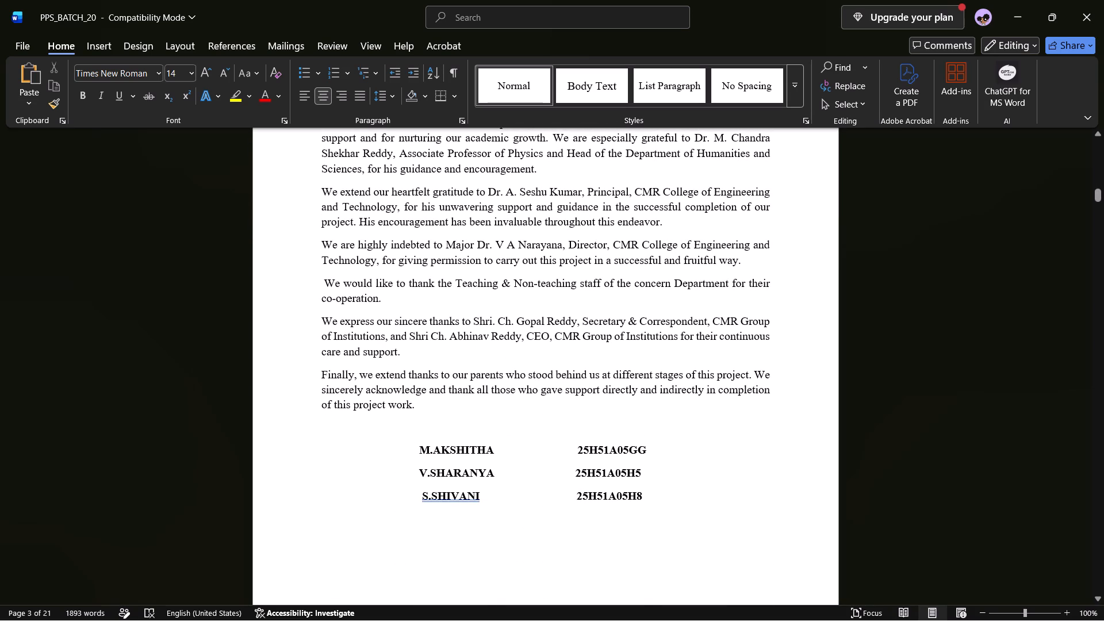
triple_click(461, 496)
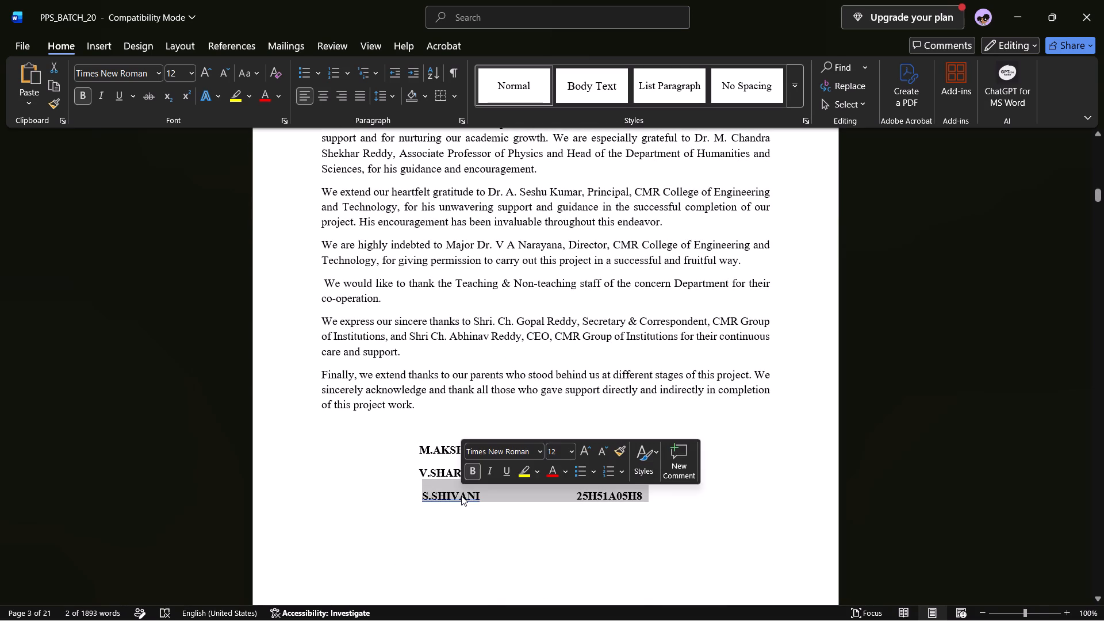
double_click(461, 496)
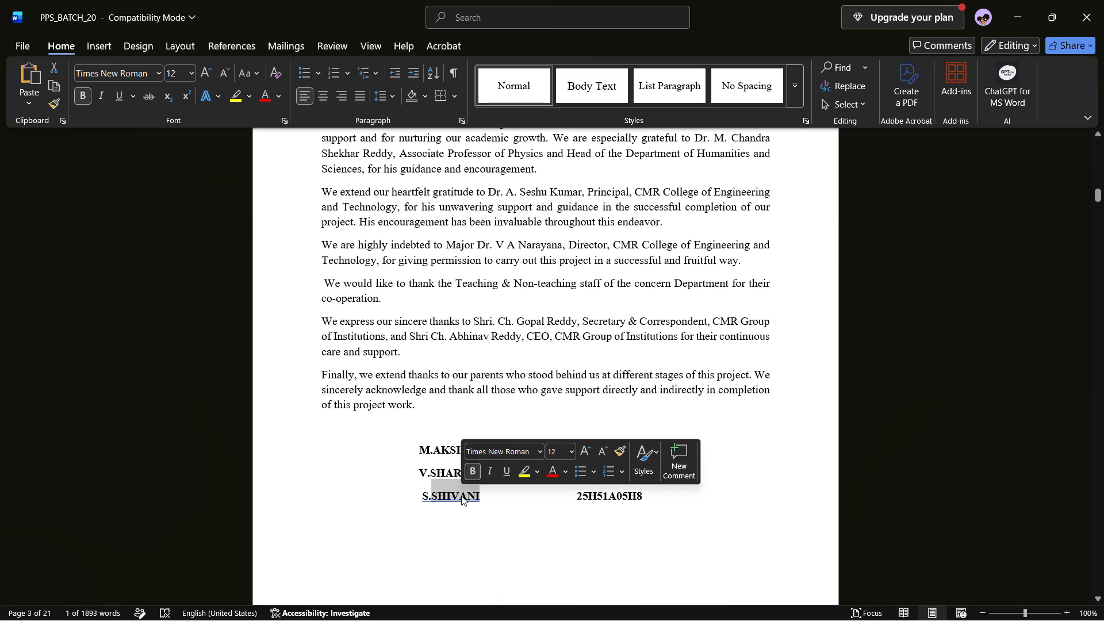
key("BackSpace")
key("BackSpace")
key("BackSpace")
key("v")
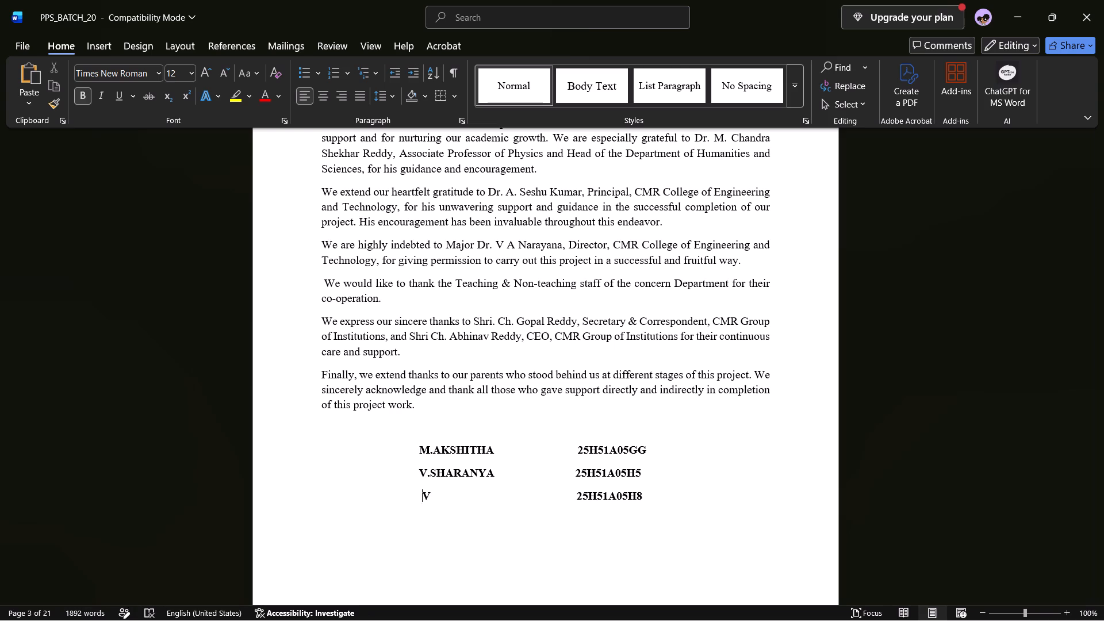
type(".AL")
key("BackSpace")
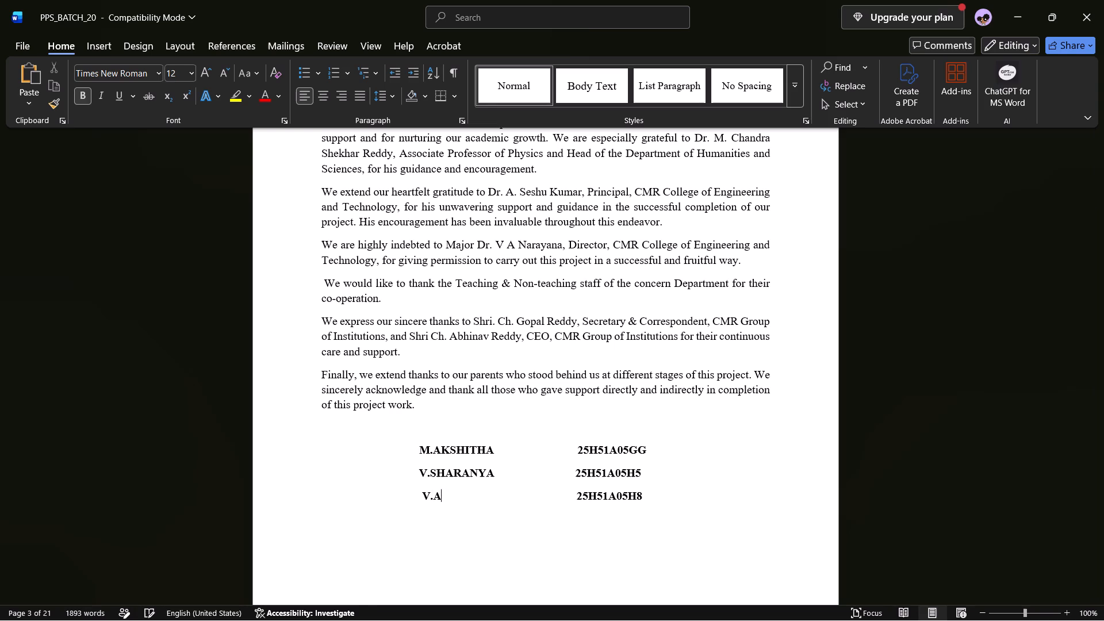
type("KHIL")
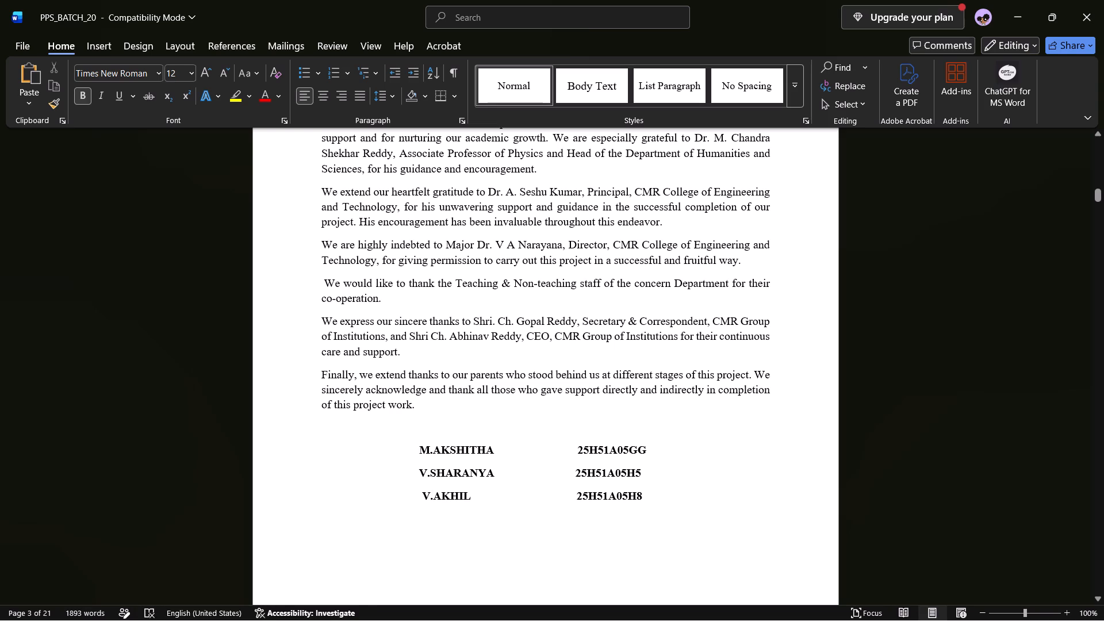
Replace the third student's roll number on the Acknowledgement page with the new team member's roll number.
double_click(588, 499)
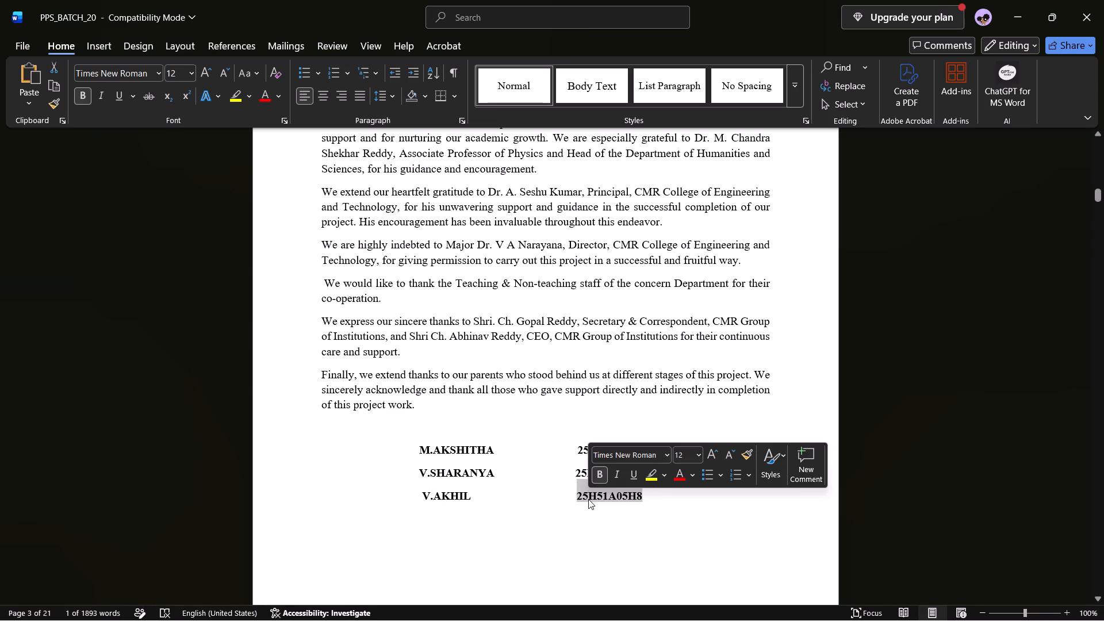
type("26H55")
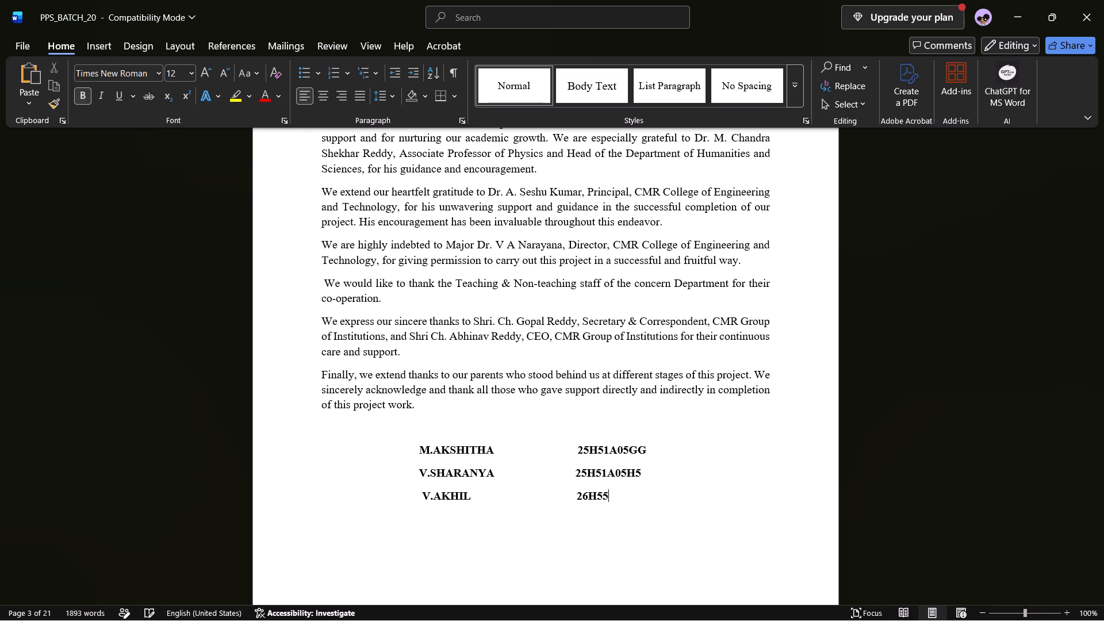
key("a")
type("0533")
Review the table of contents and the Abstract page's text for content to rework for the new project.
scroll(588, 499, "down", 2)
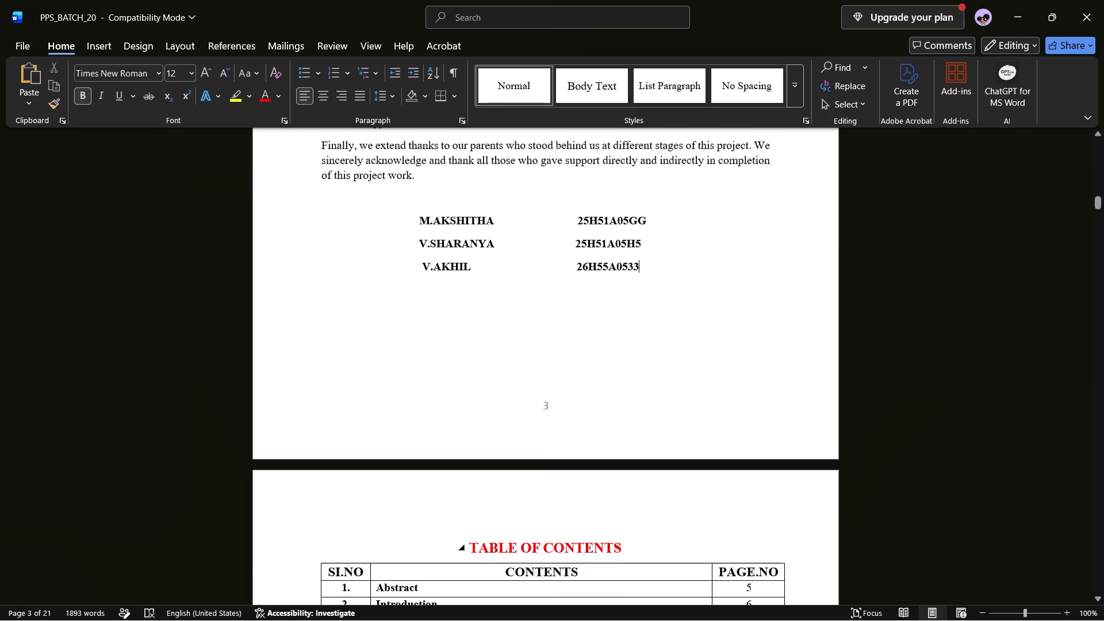
scroll(588, 499, "down", 3)
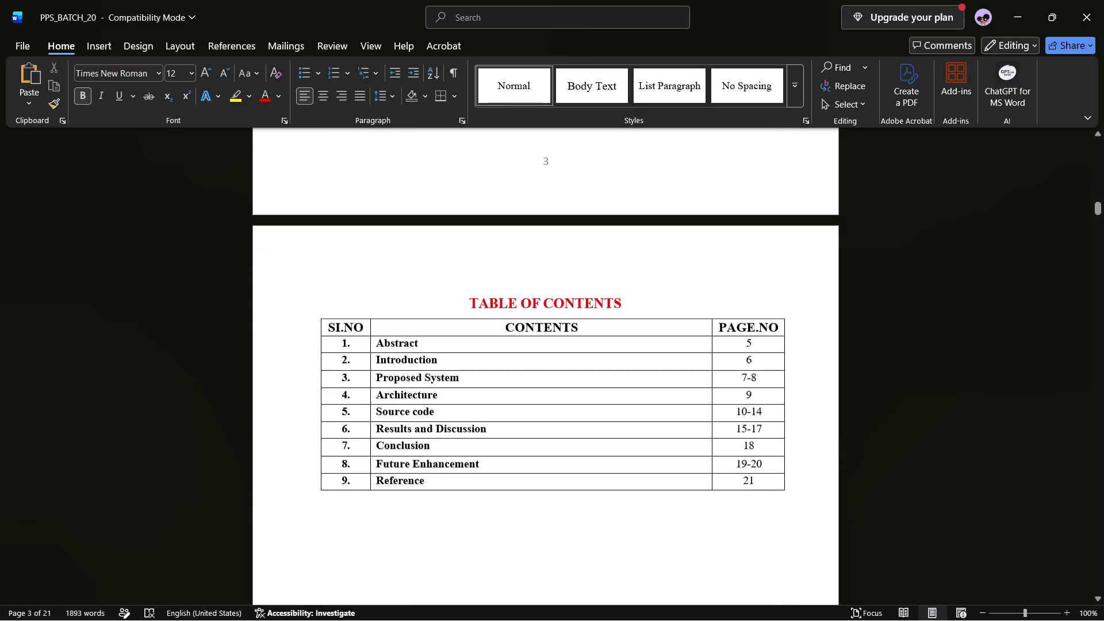
scroll(588, 499, "down", 6)
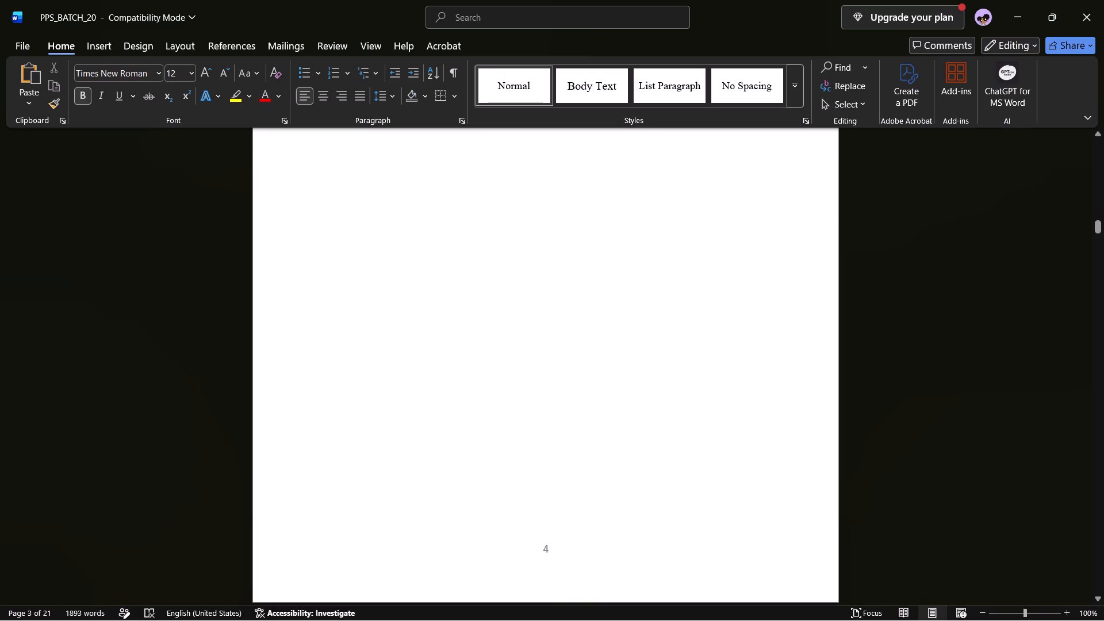
scroll(588, 499, "down", 1)
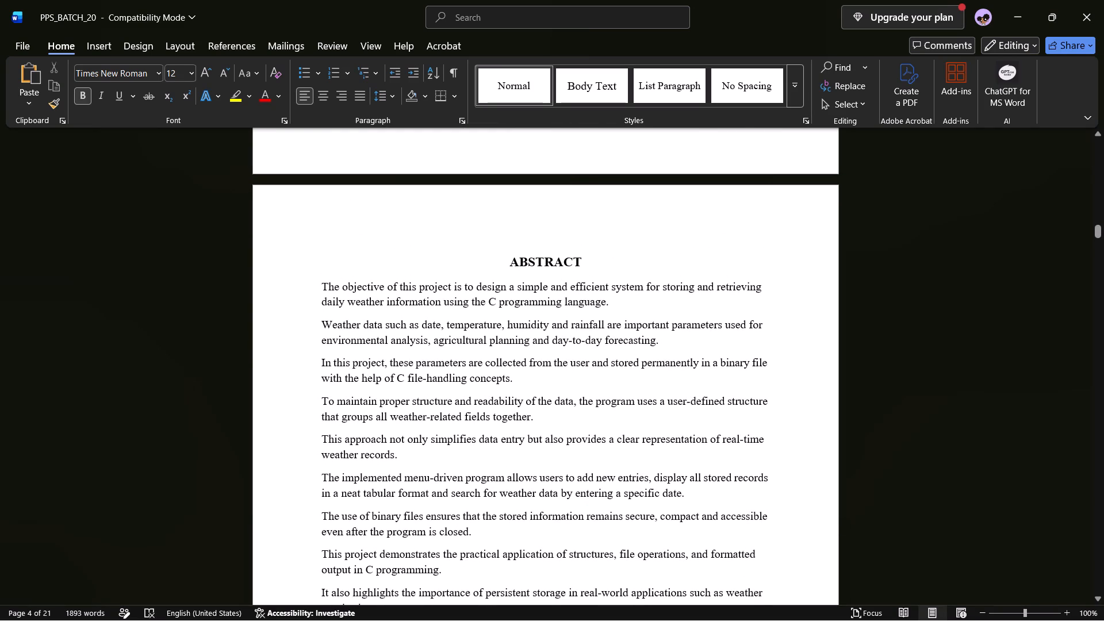
scroll(588, 499, "down", 2)
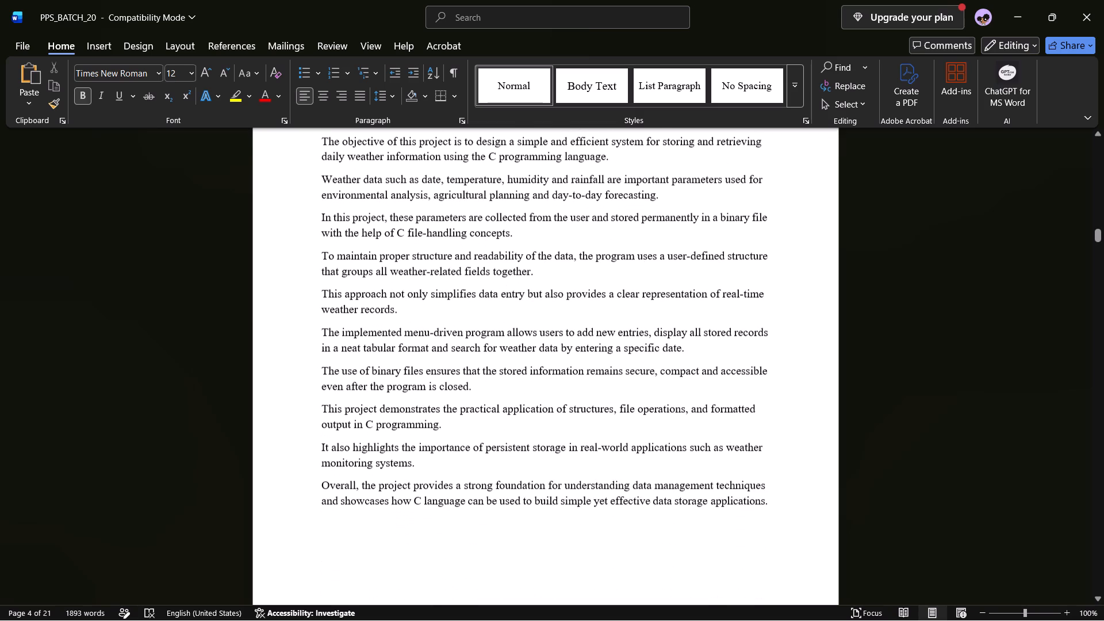